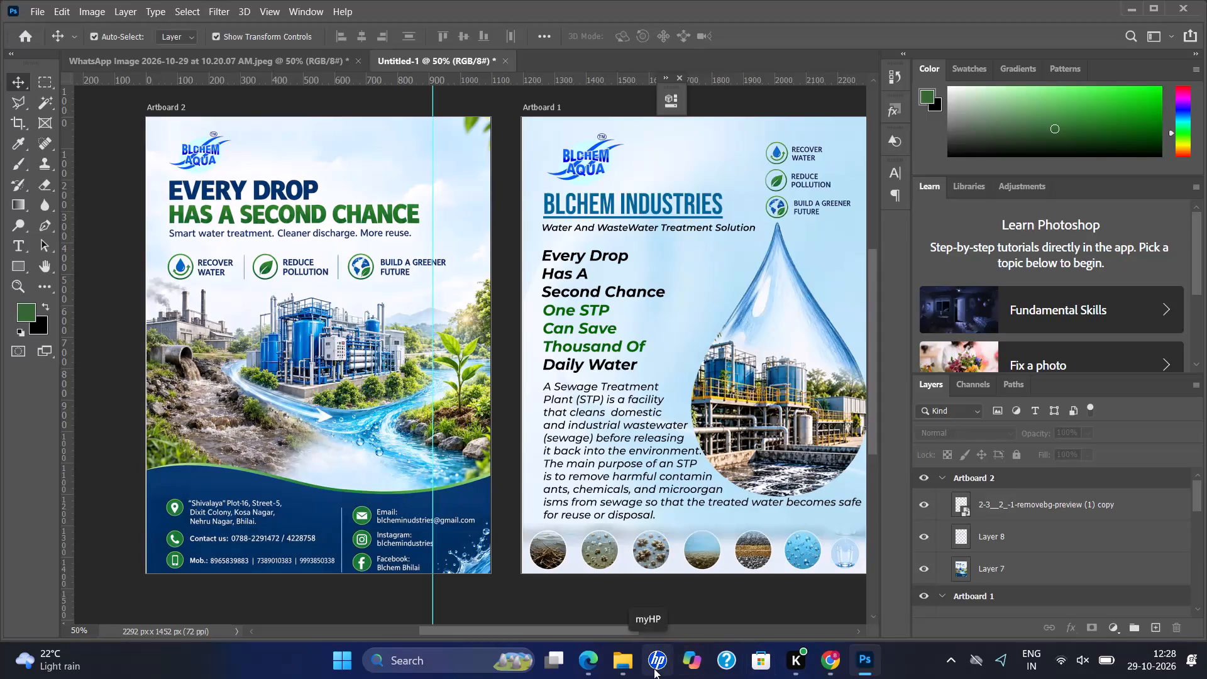
Open the genral STP1 PDF from the Documents folder in File Explorer and examine the content and order of its pages.
click(626, 600)
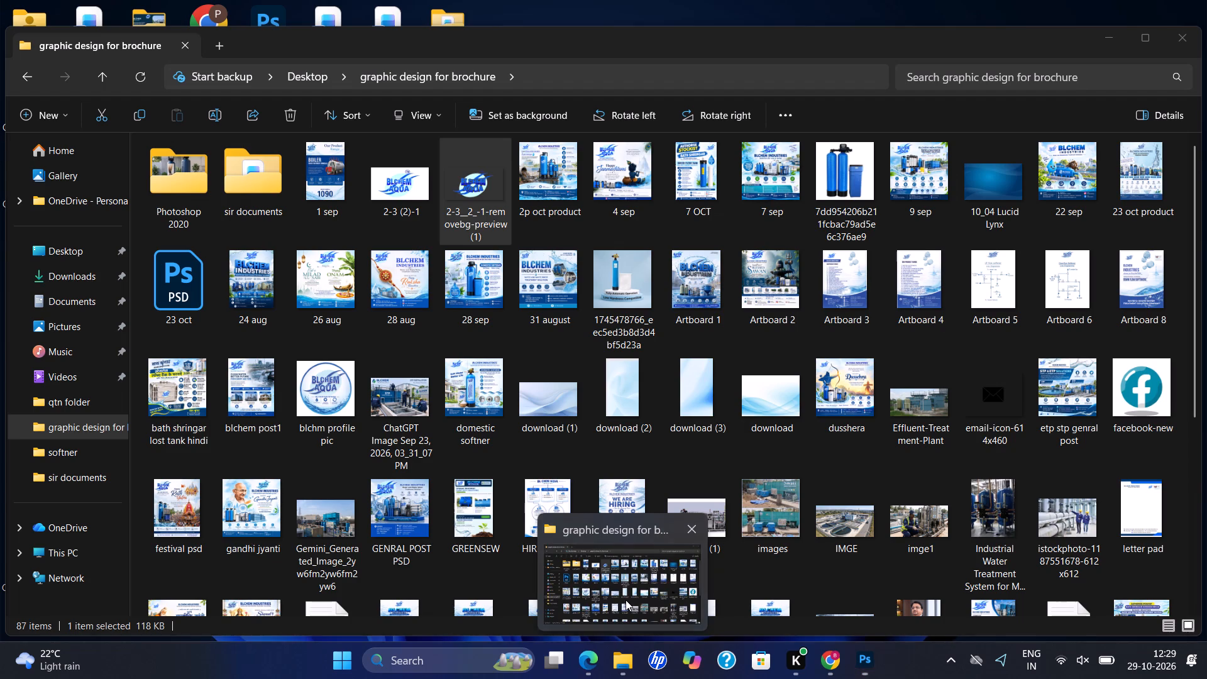
click(73, 306)
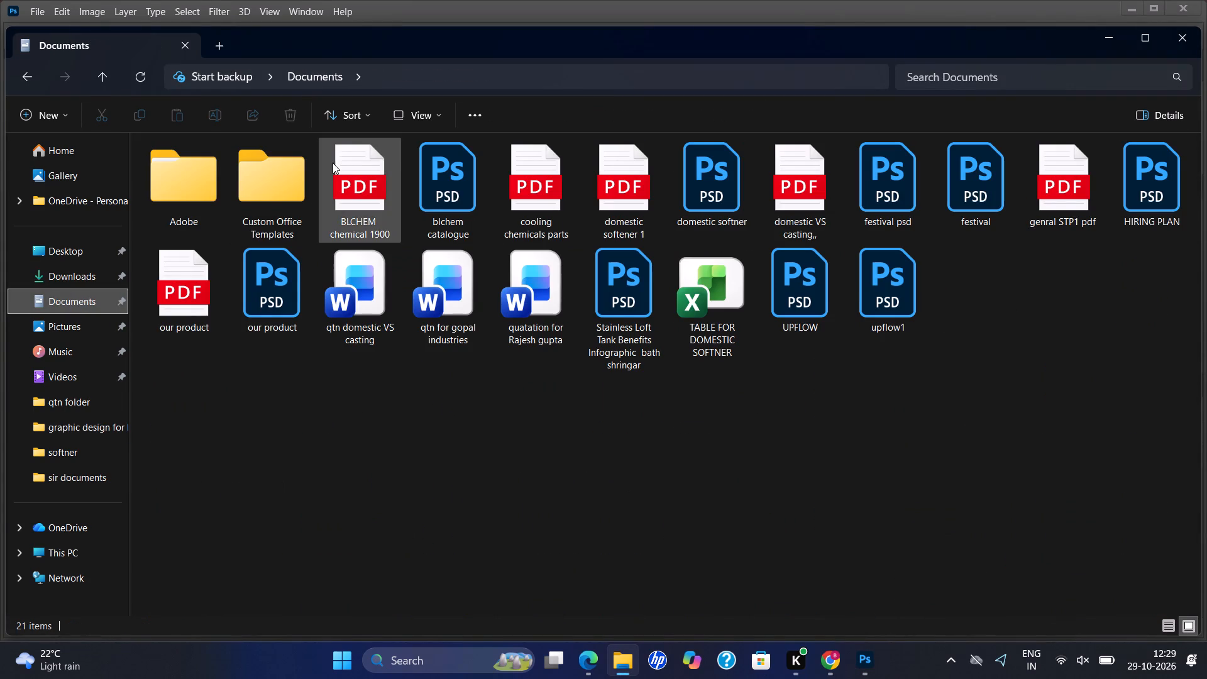
double_click(1057, 175)
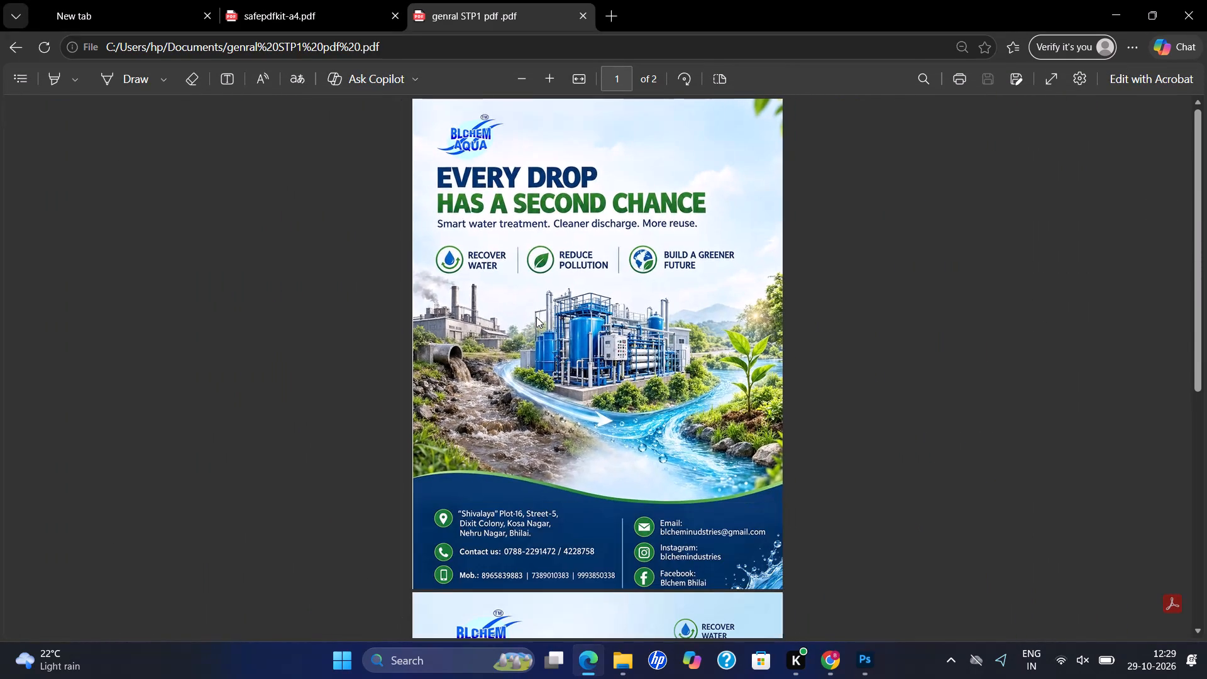
scroll(461, 335, down, 7)
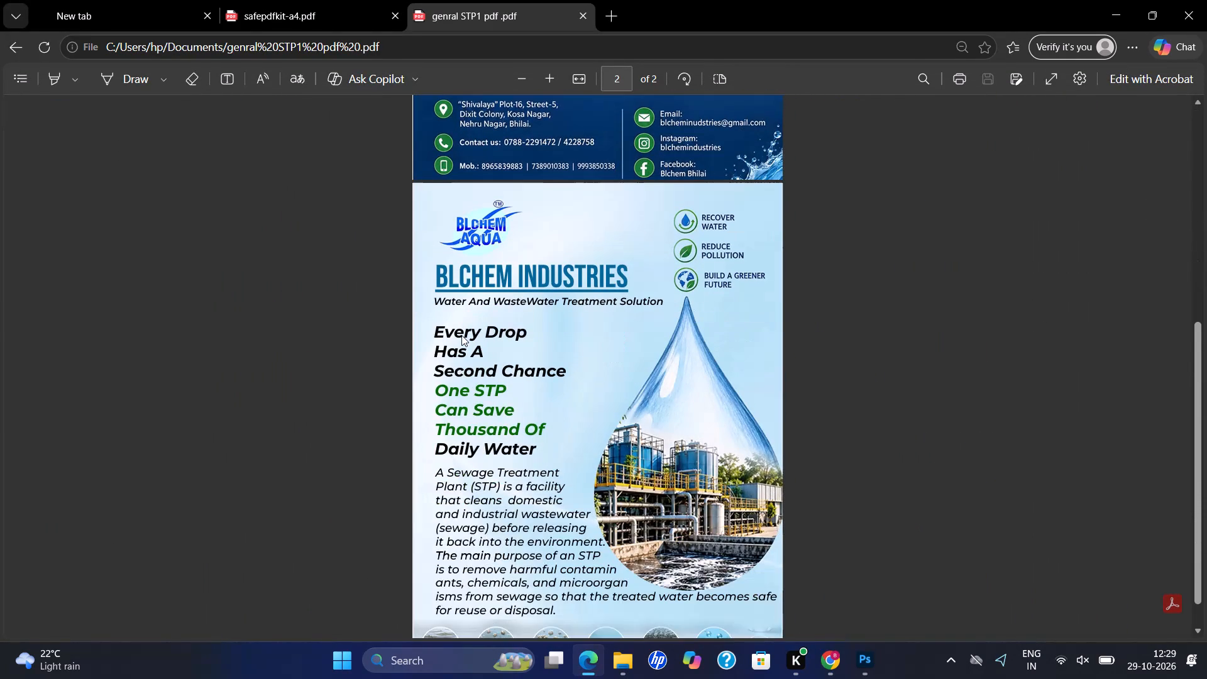
scroll(461, 335, down, 2)
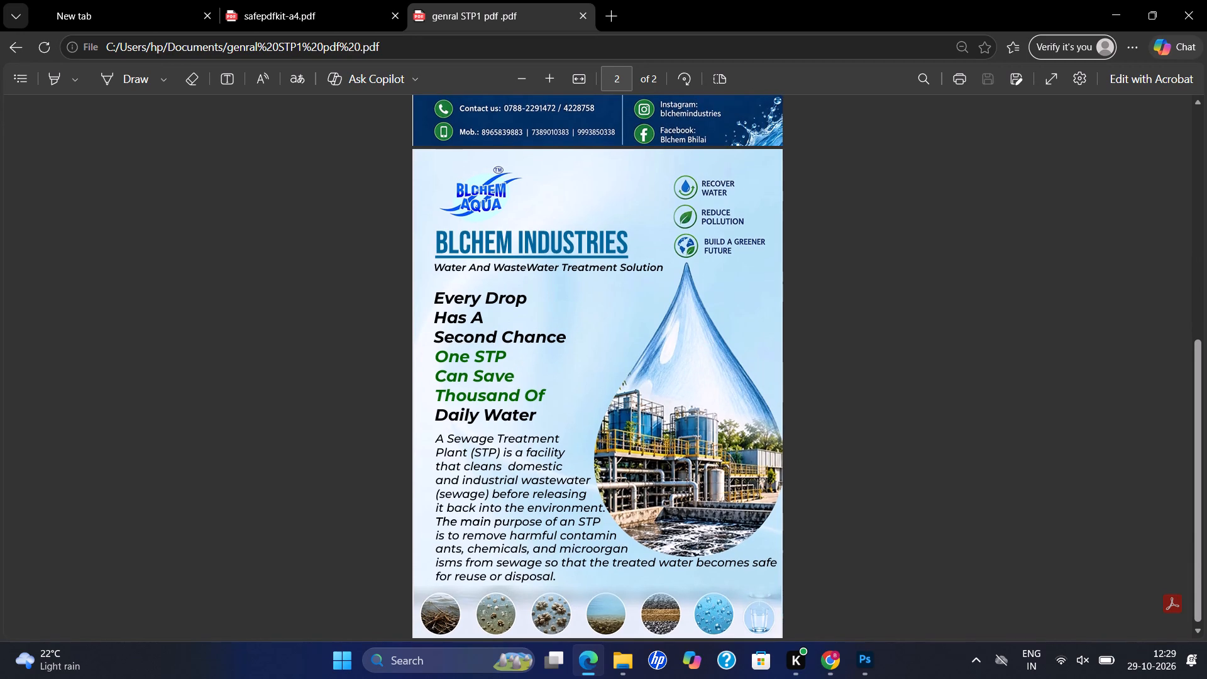
scroll(529, 447, up, 4)
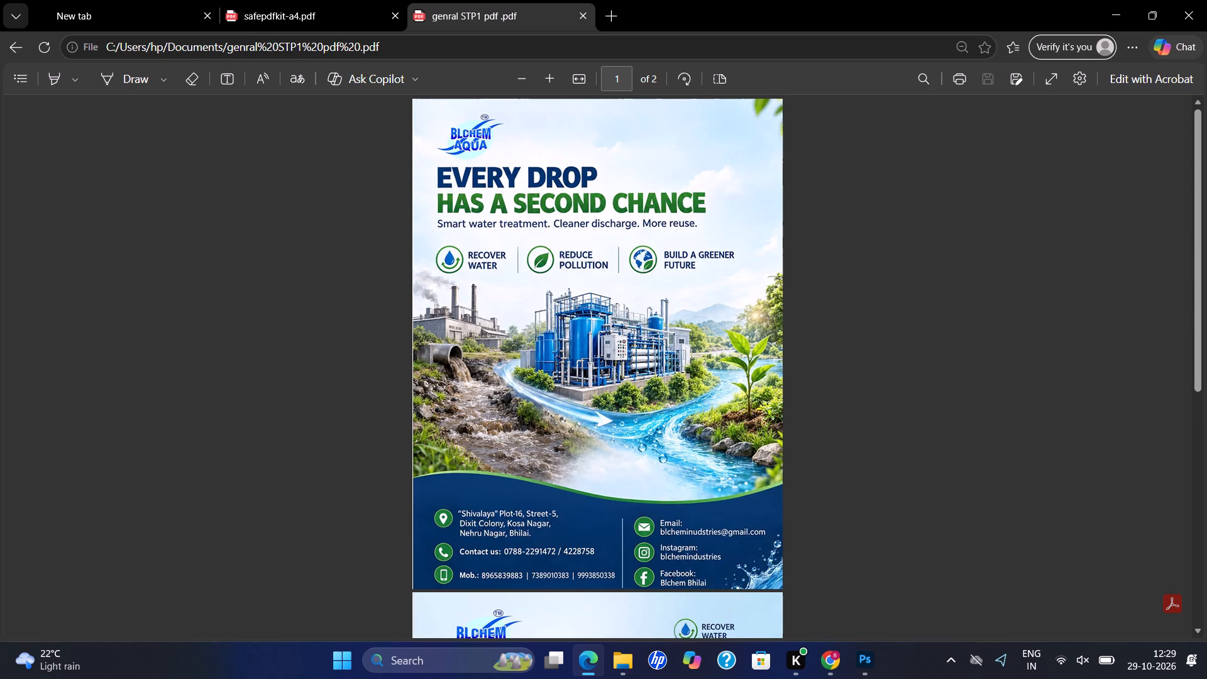
scroll(529, 447, down, 2)
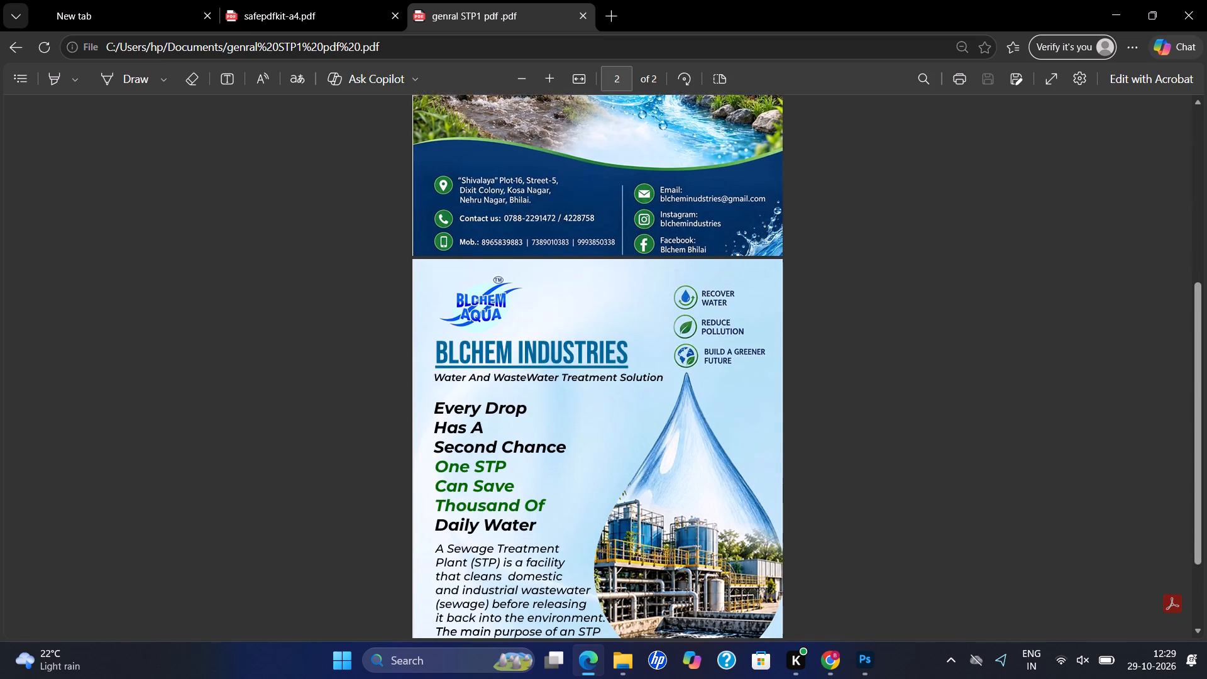
scroll(529, 447, down, 1)
scroll(529, 447, left, 1)
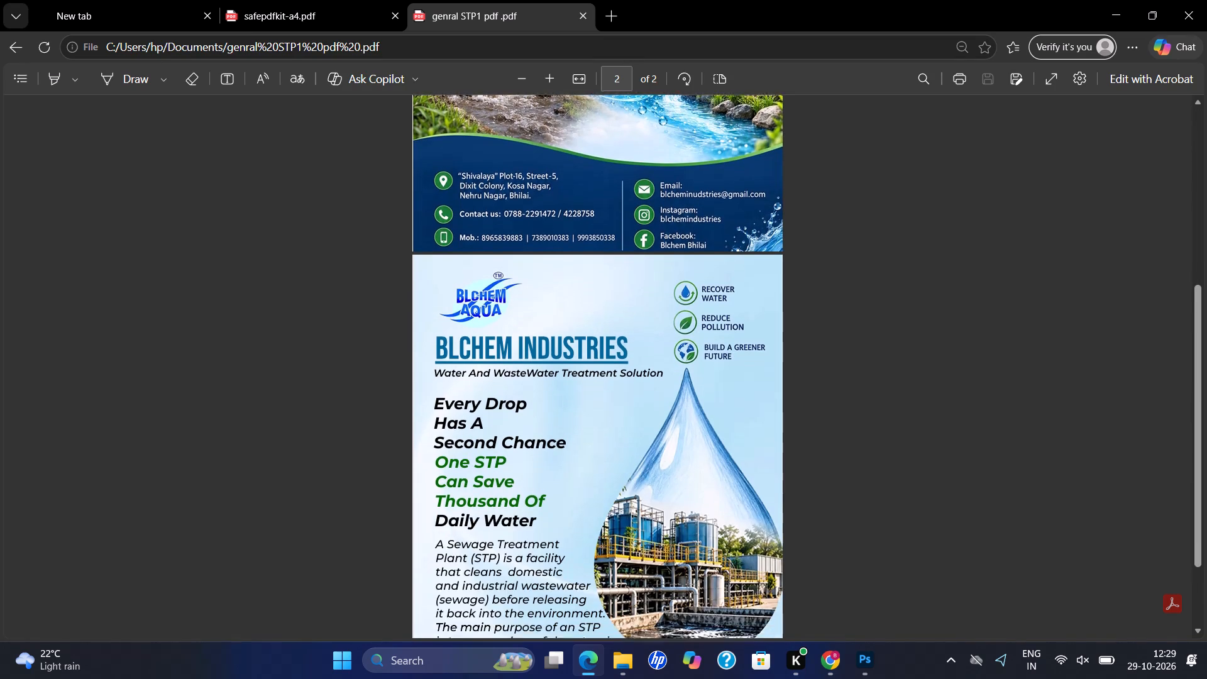
scroll(529, 447, left, 1)
scroll(591, 416, down, 2)
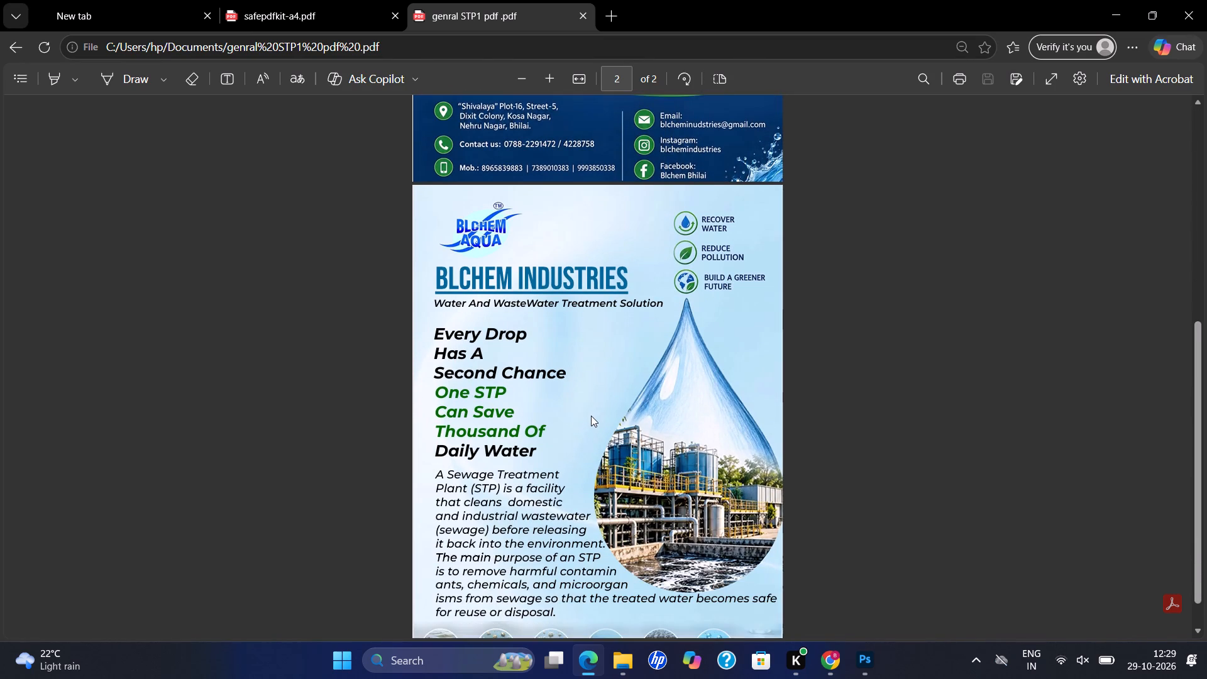
scroll(591, 416, down, 2)
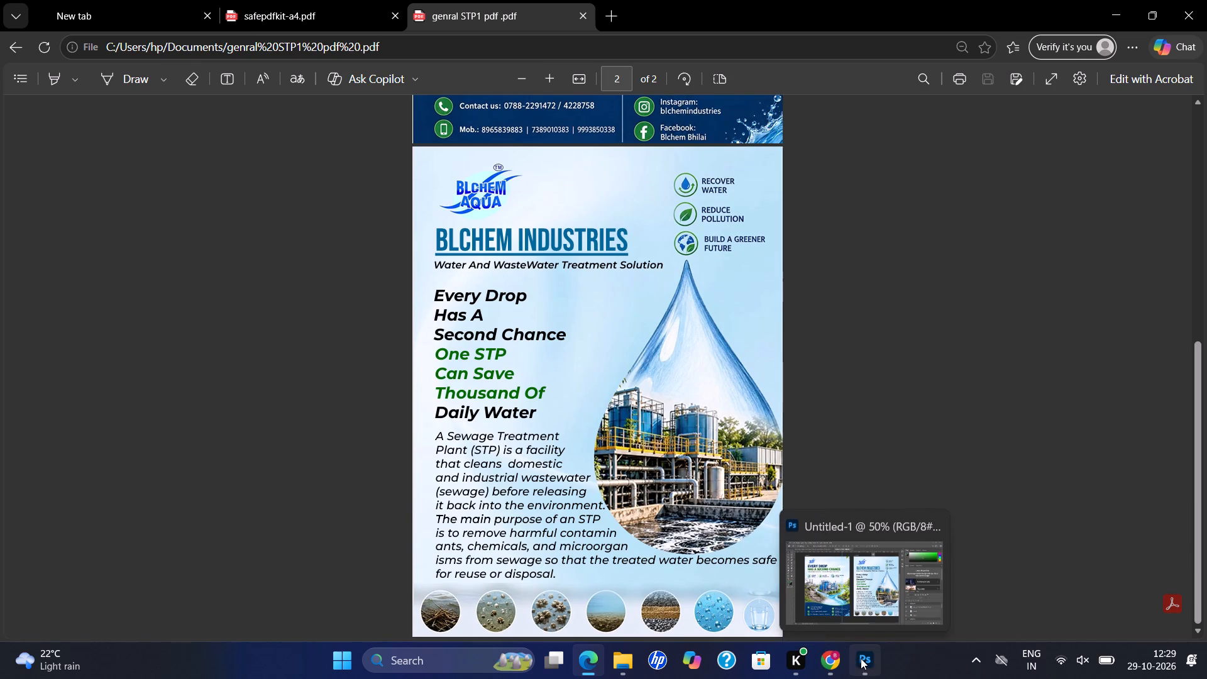
Switch to Photoshop and move Artboard 1 over to Artboard 2's place, nearly matching its left edge.
click(825, 609)
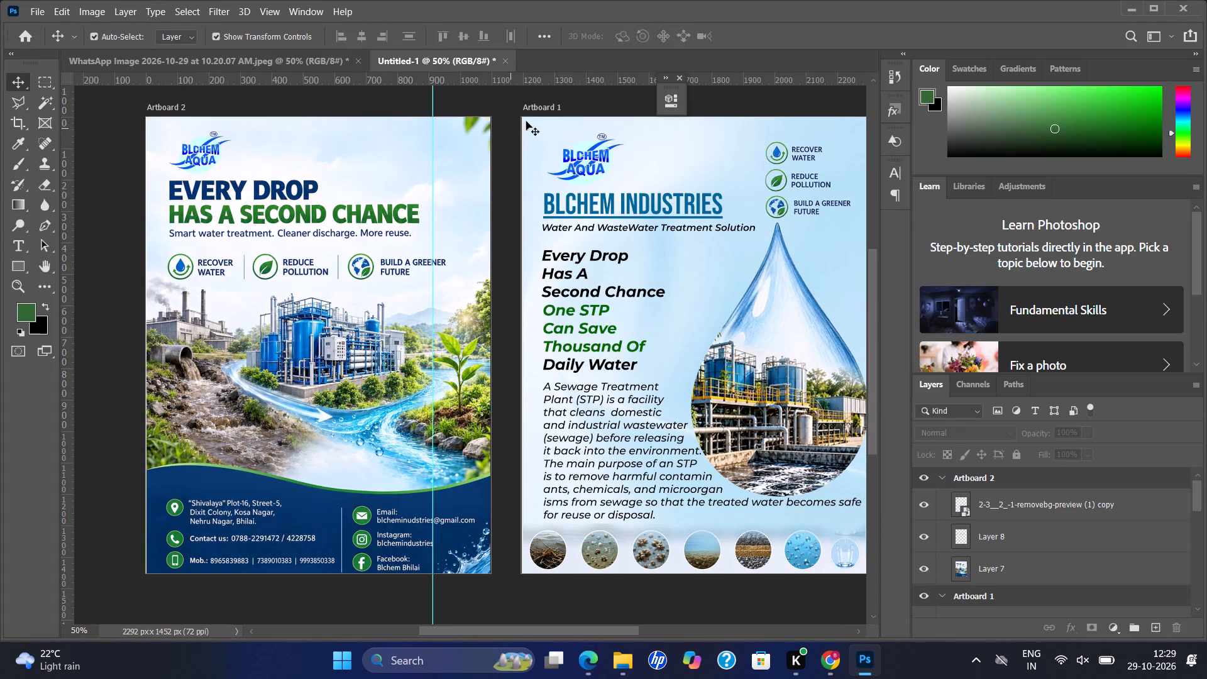
drag(545, 106, 334, 114)
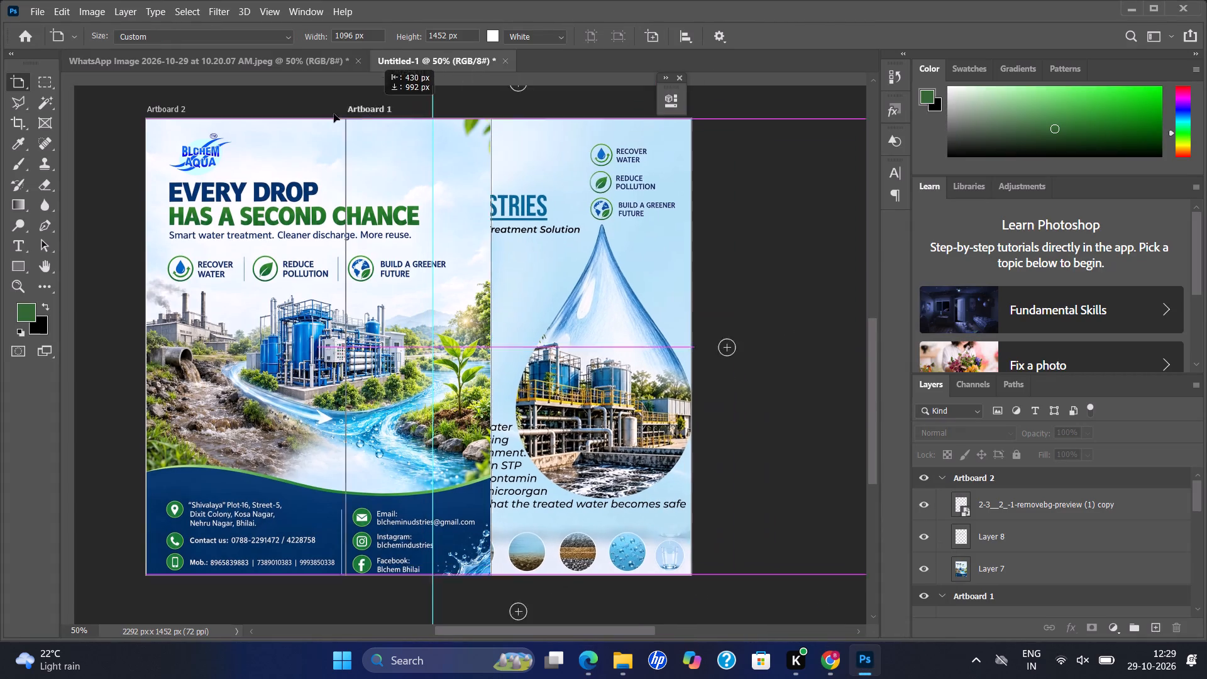
drag(334, 114, 162, 116)
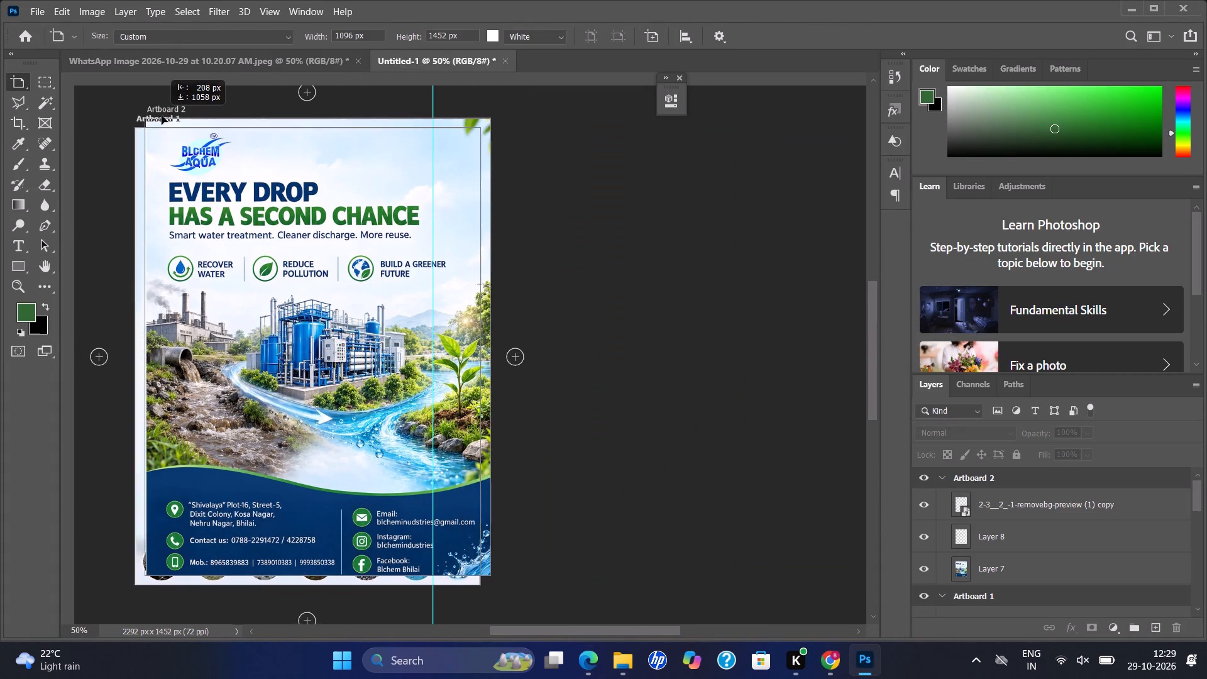
drag(162, 116, 172, 119)
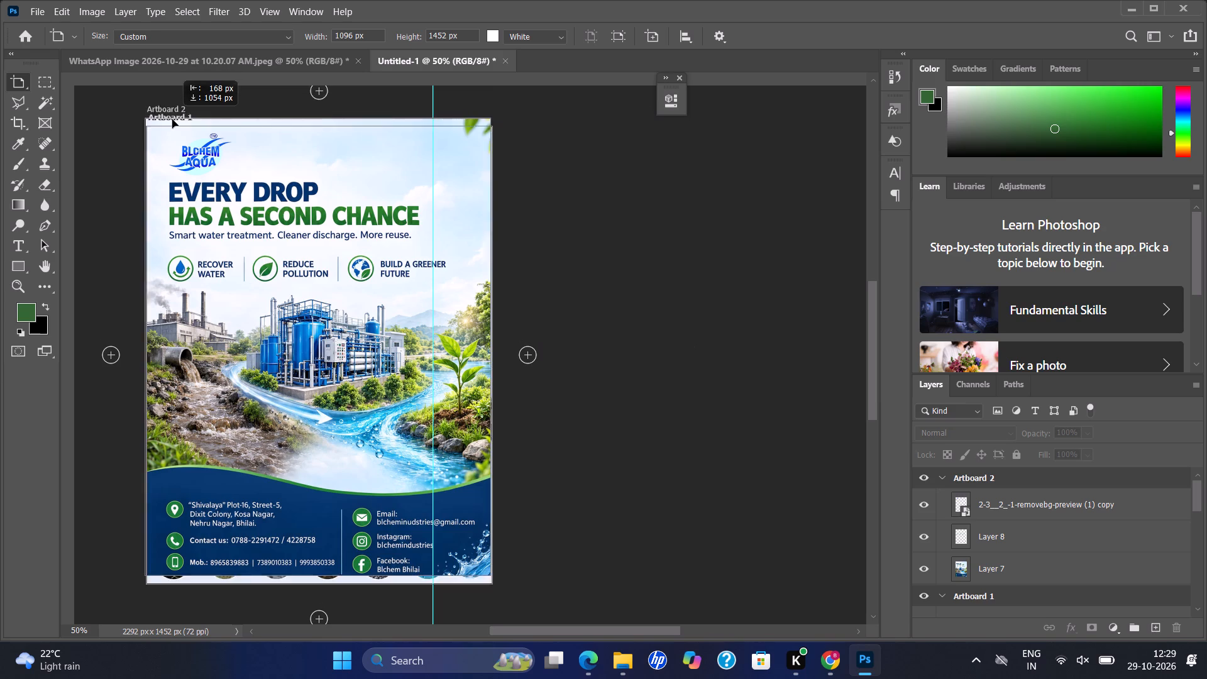
drag(172, 119, 173, 123)
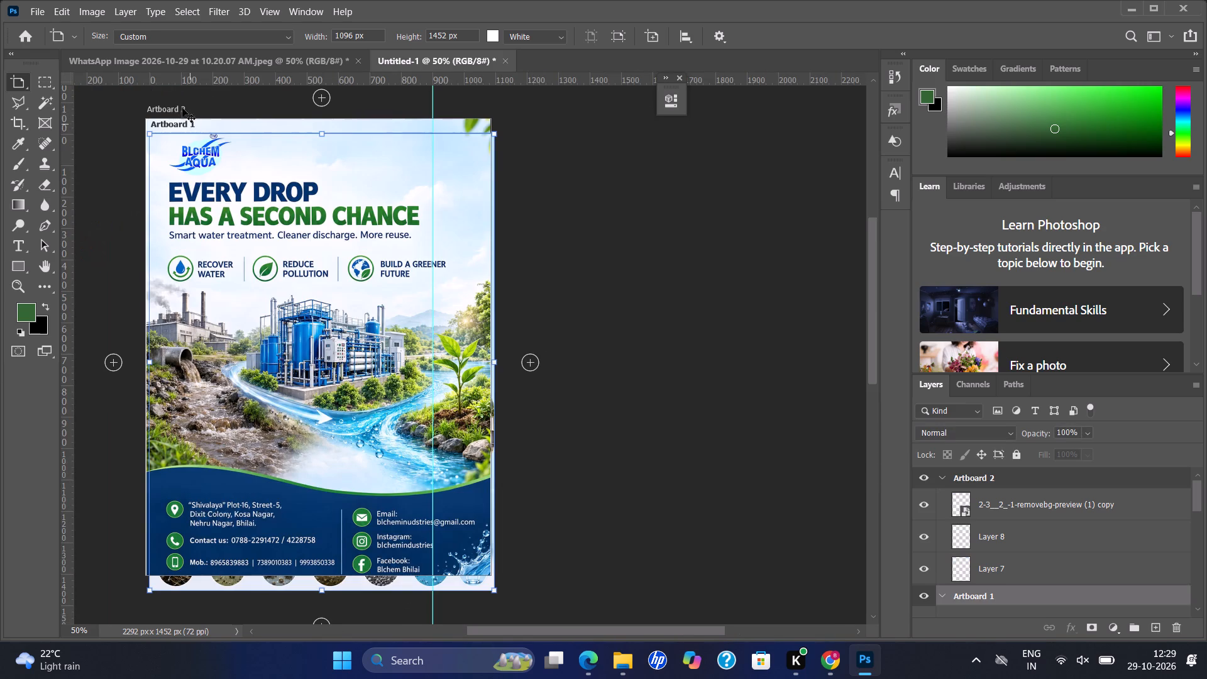
Move Artboard 2 to the right of Artboard 1, leaving a small gap and aligning their top edges.
click(175, 108)
drag(178, 108, 251, 106)
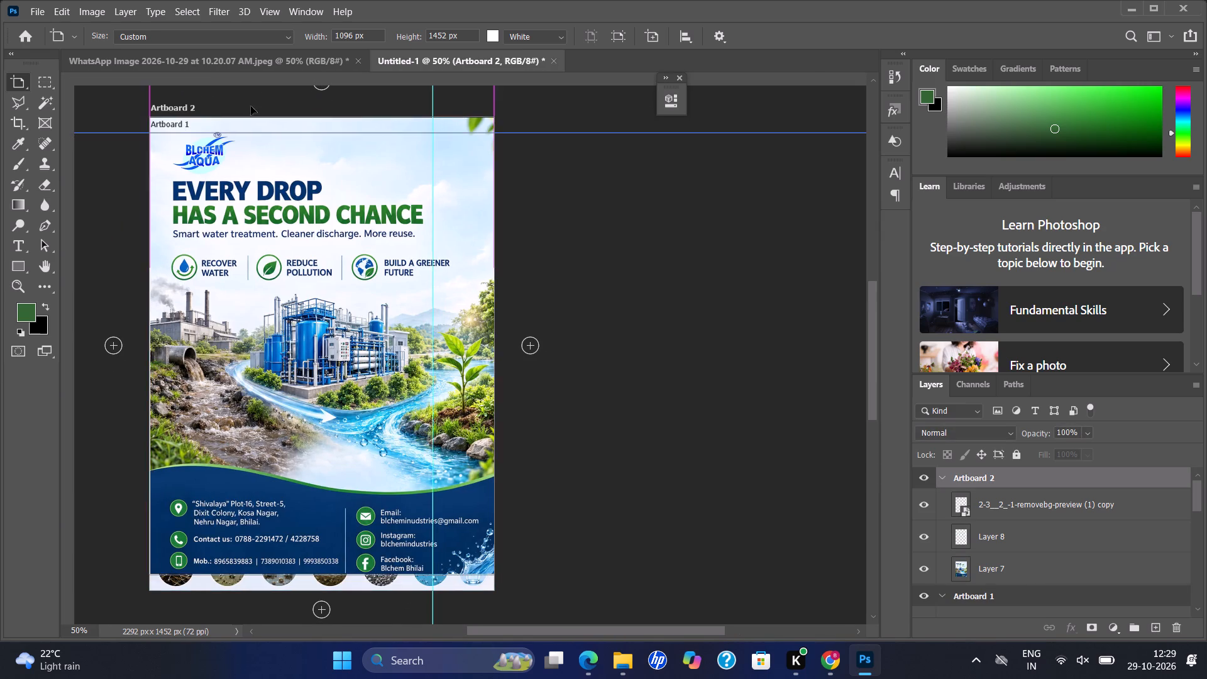
drag(251, 106, 440, 145)
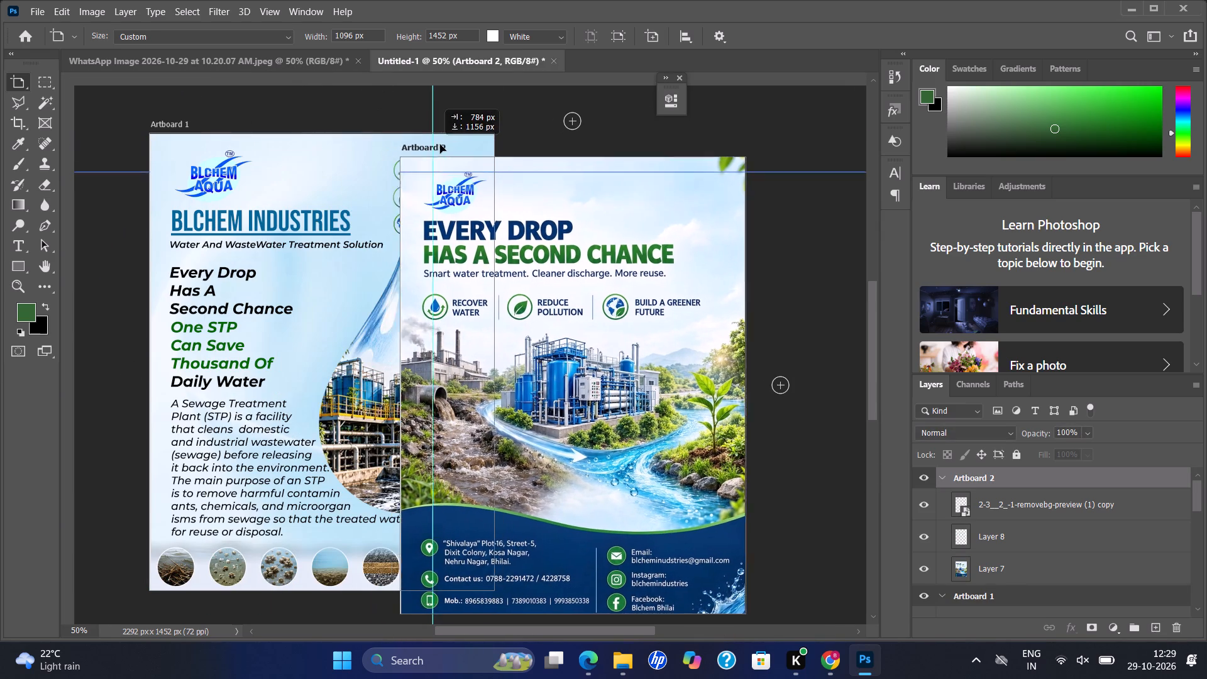
drag(440, 145, 443, 141)
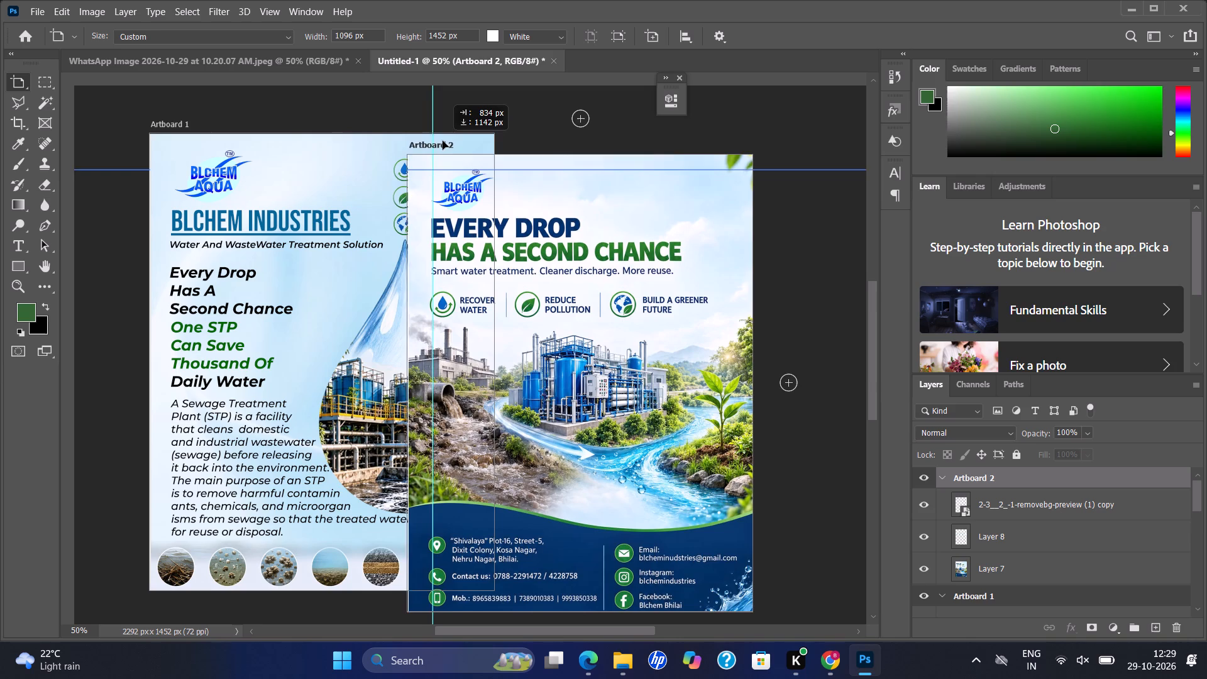
drag(443, 141, 538, 123)
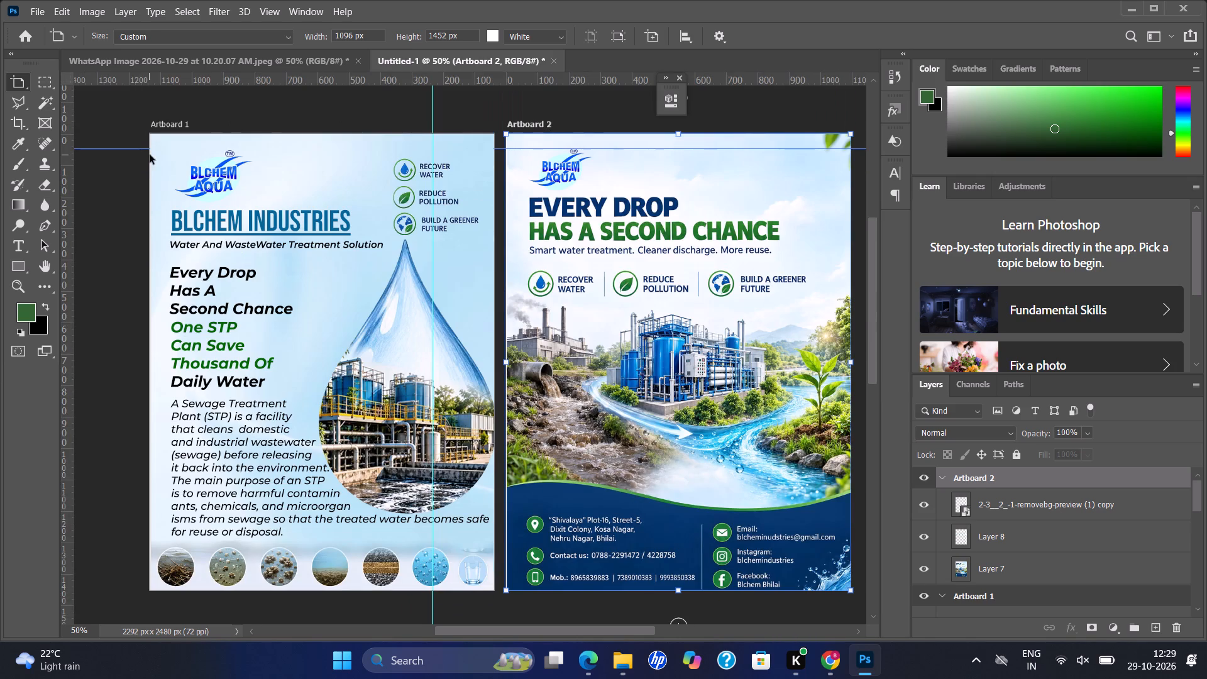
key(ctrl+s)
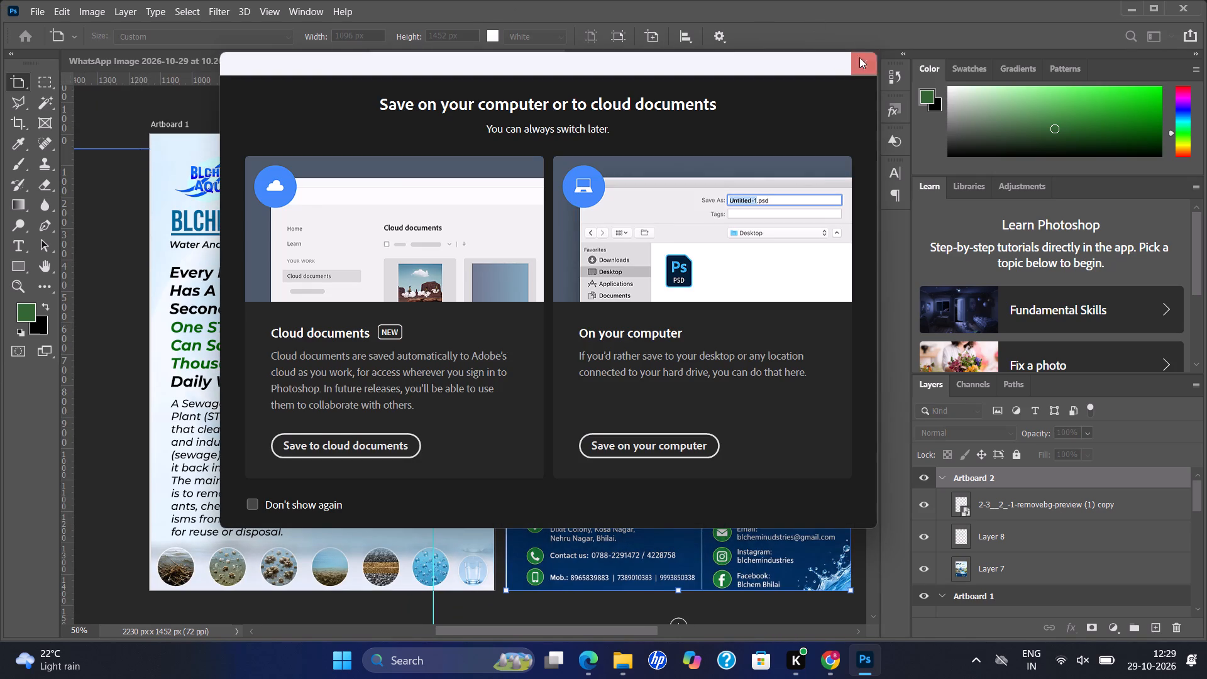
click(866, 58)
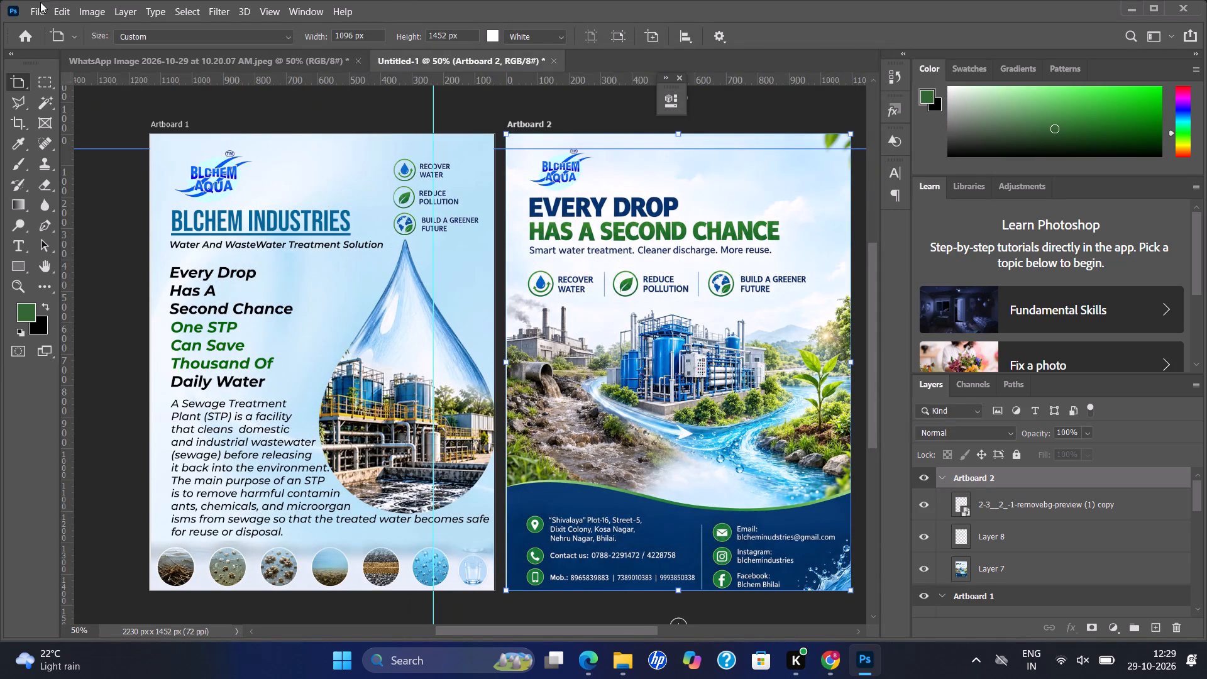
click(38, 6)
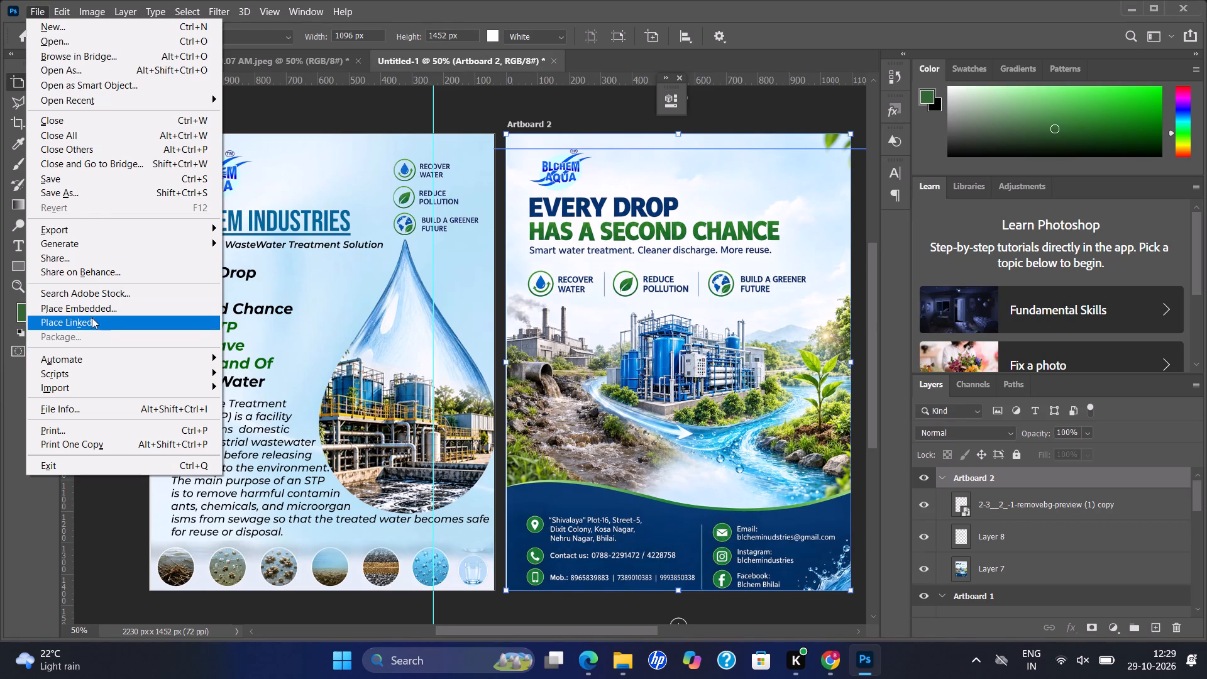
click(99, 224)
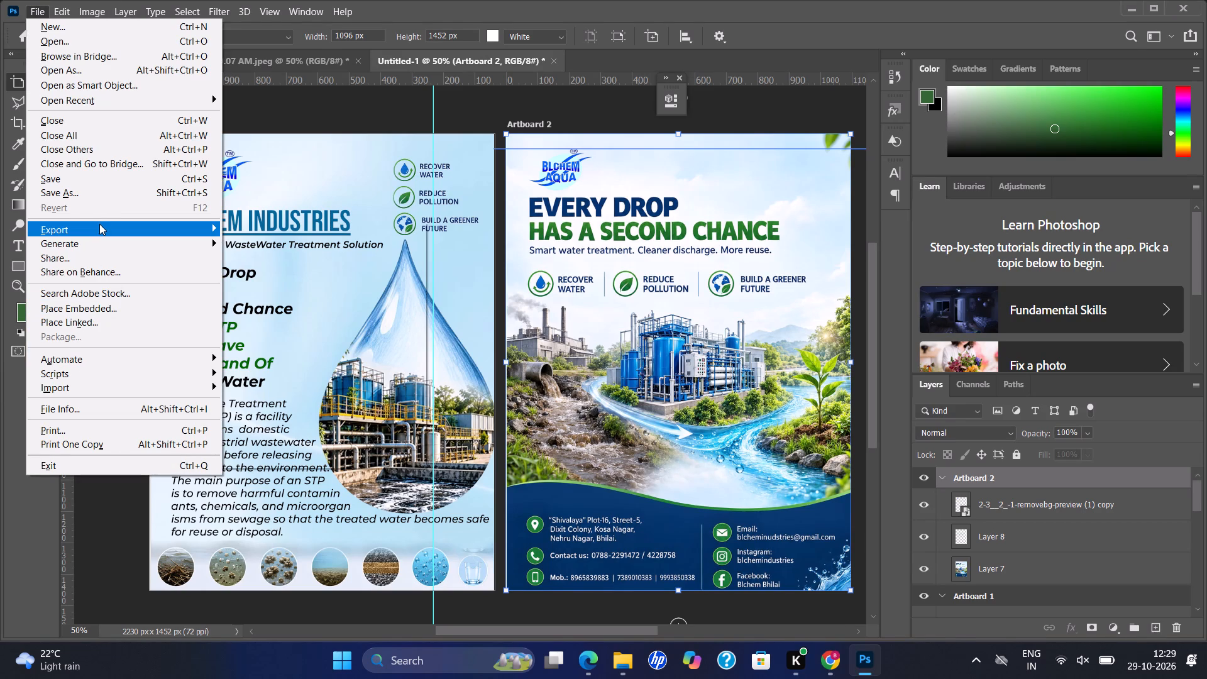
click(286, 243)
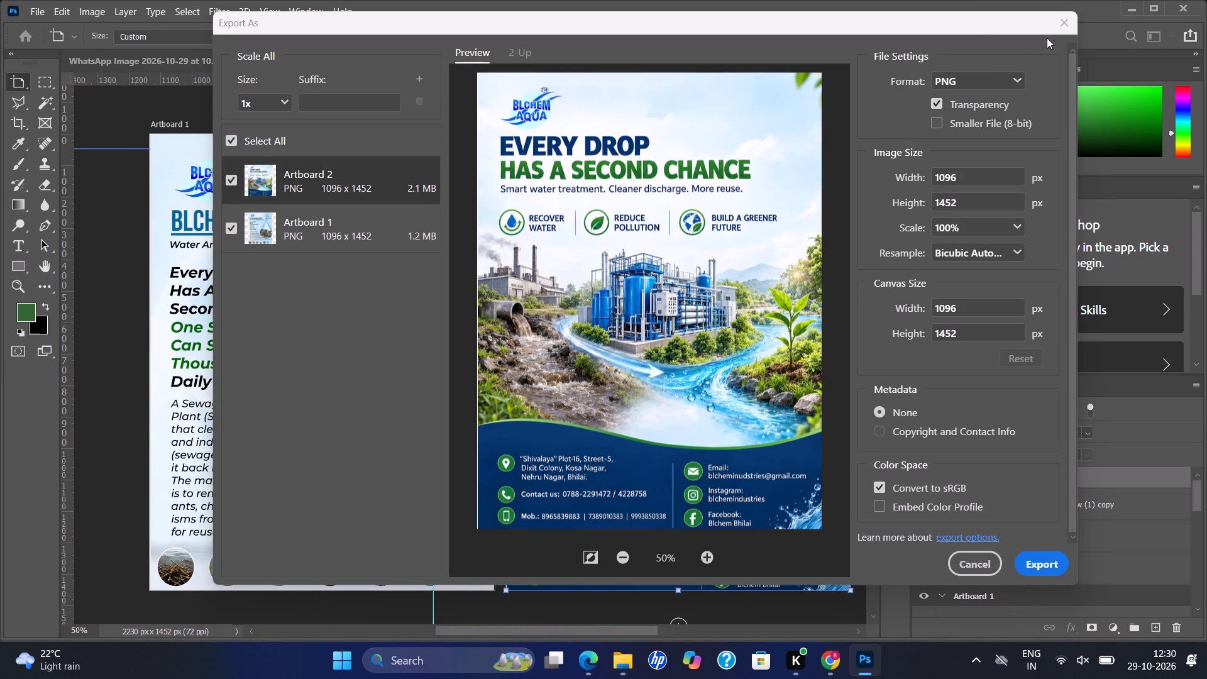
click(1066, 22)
Start an Artboards to PDF export and set its destination to the Documents folder.
click(35, 6)
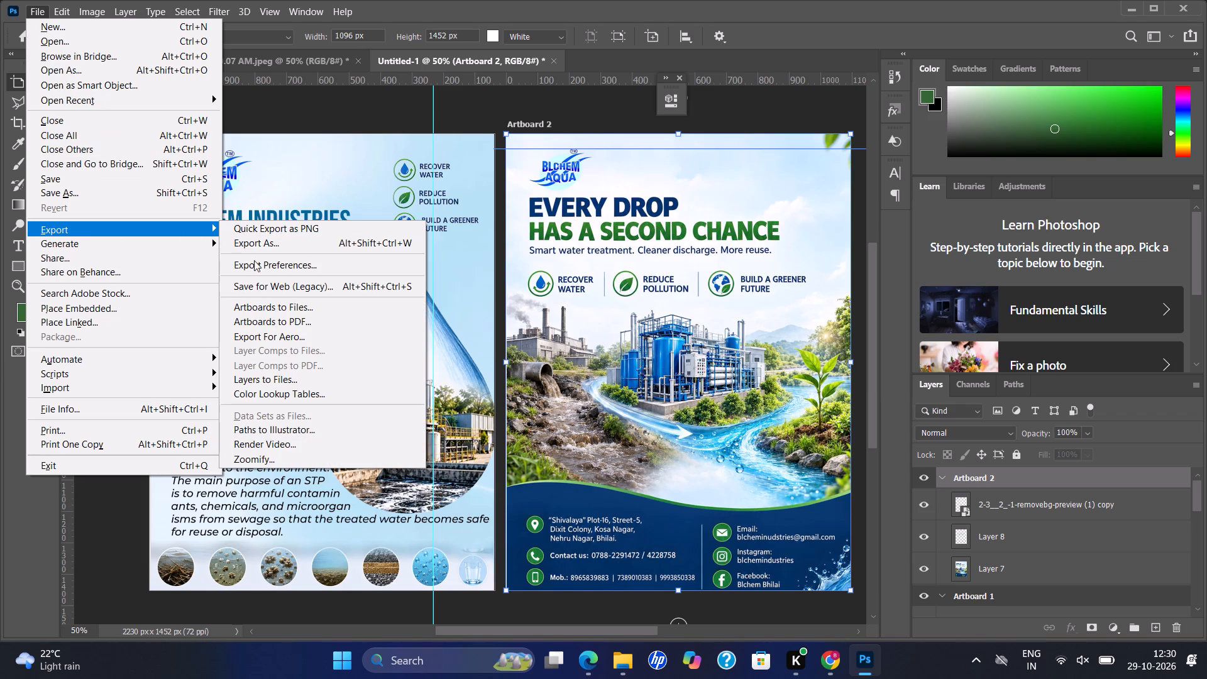
click(266, 320)
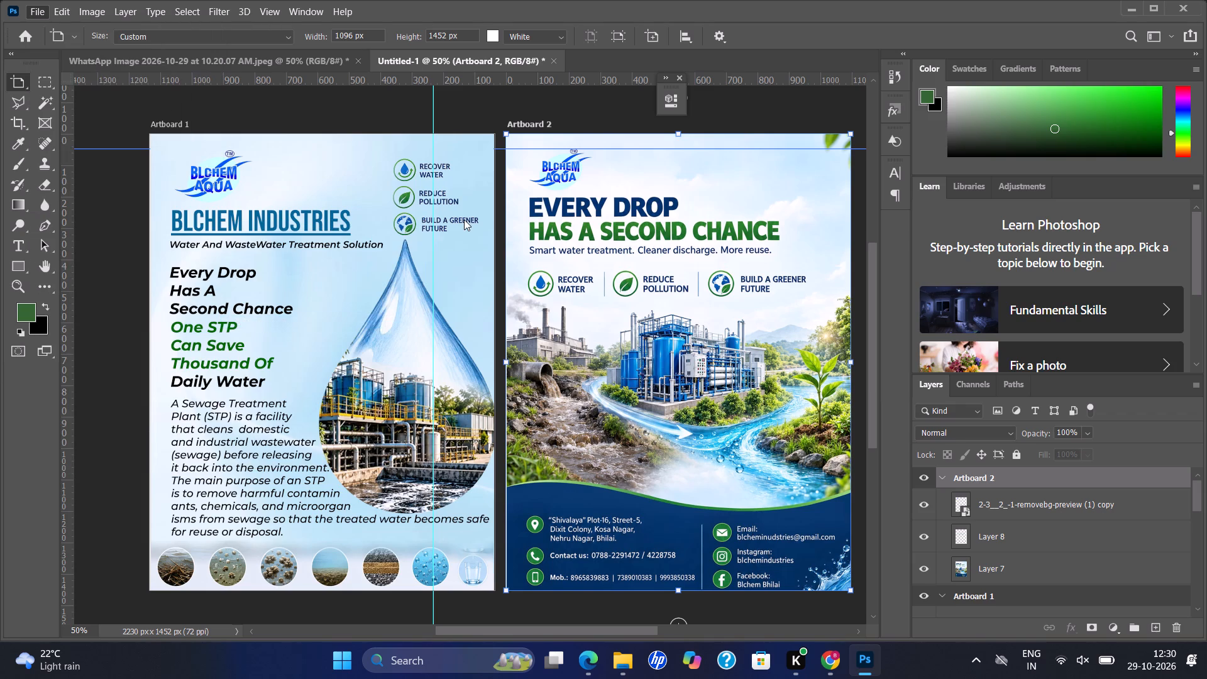
click(517, 126)
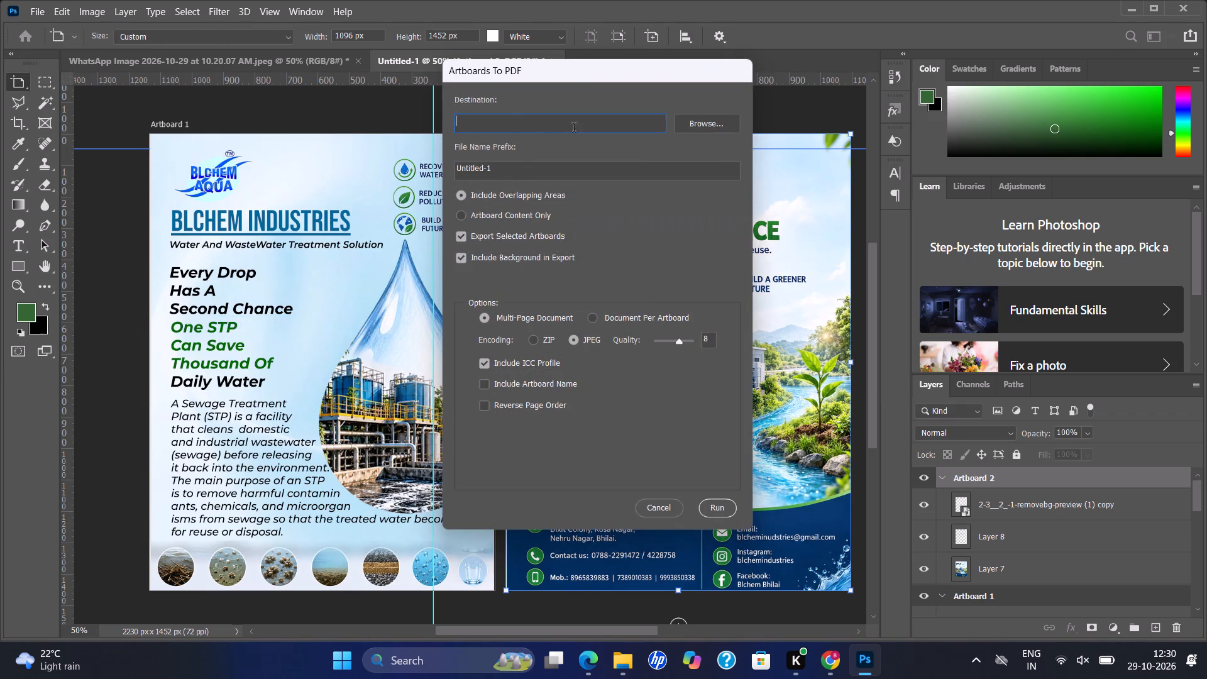
click(700, 129)
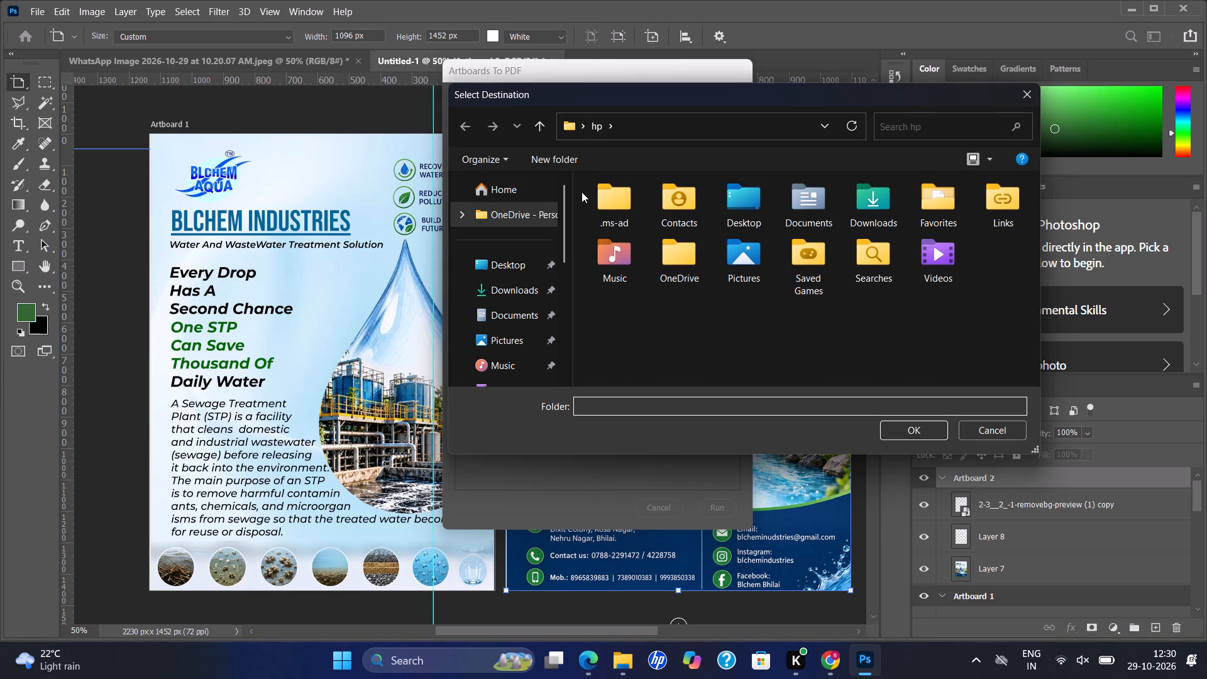
click(511, 301)
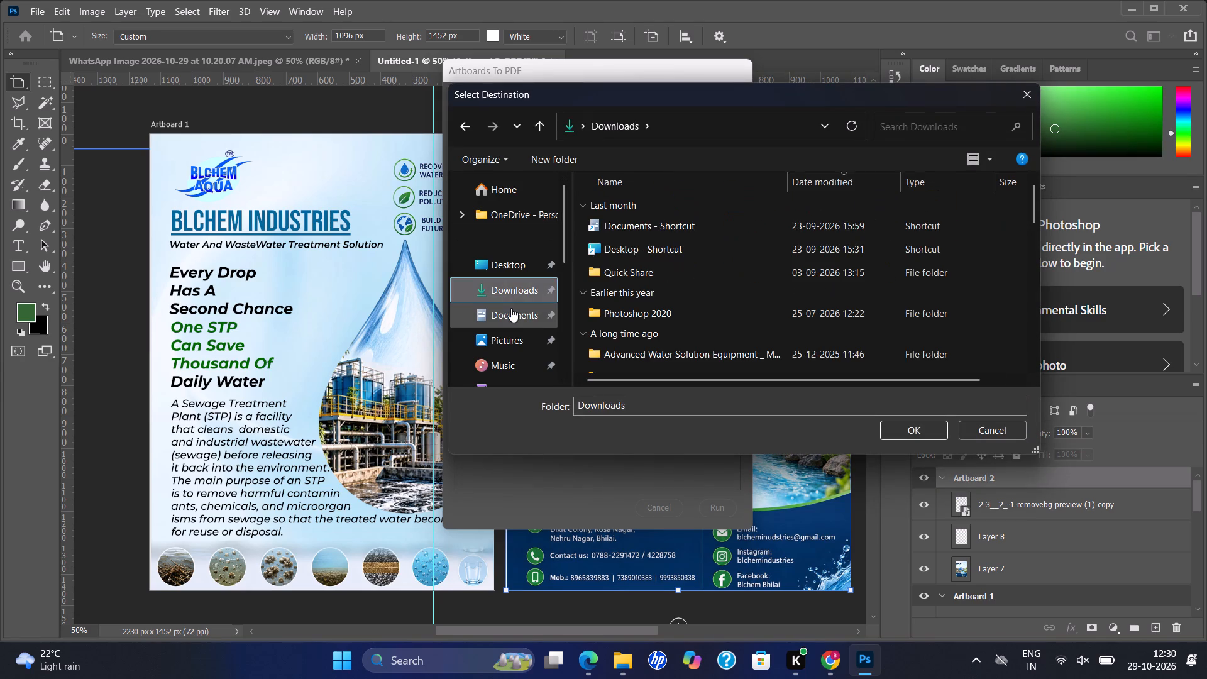
click(511, 308)
click(917, 438)
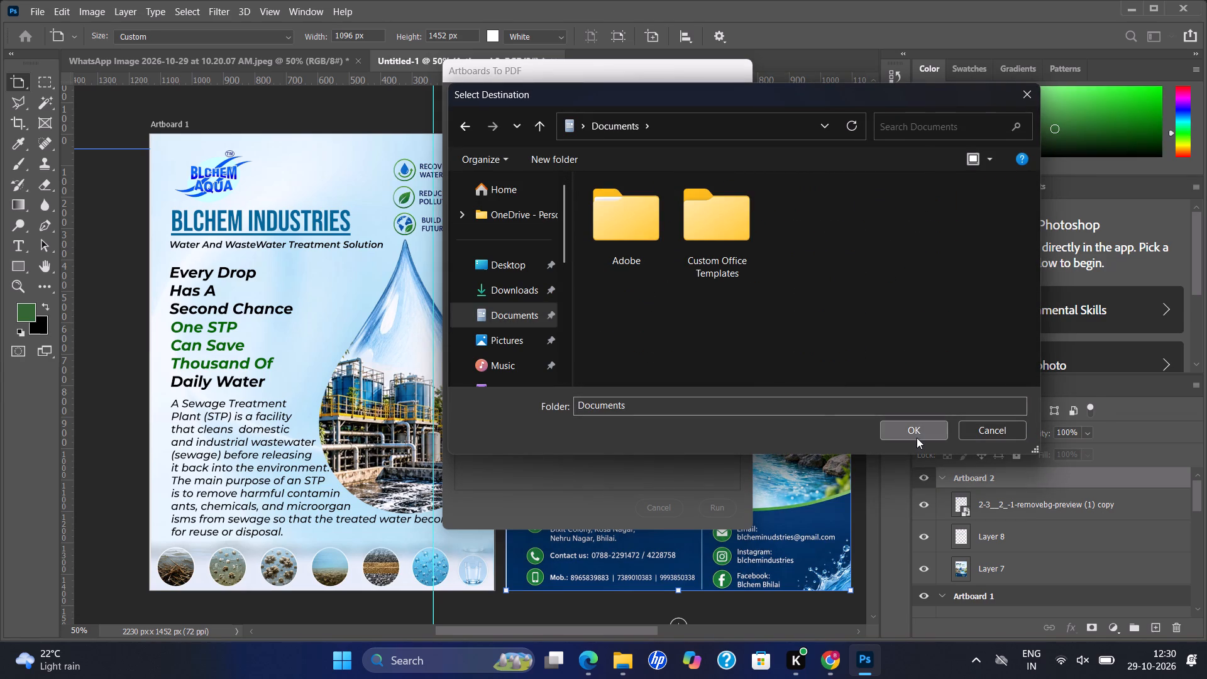
Replace the export's file name prefix with "generaL STP1".
drag(507, 174, 436, 160)
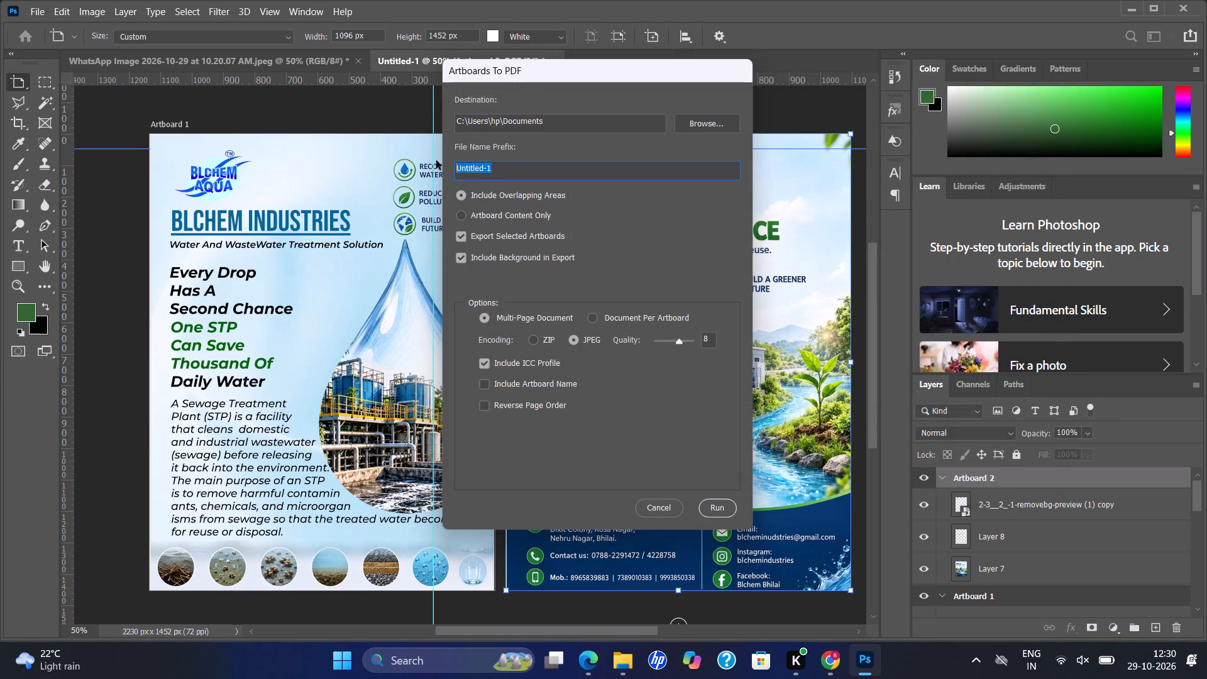
drag(436, 160, 413, 164)
text(GEN)
key(BackSpace)
key(BackSpace)
key(BackSpace)
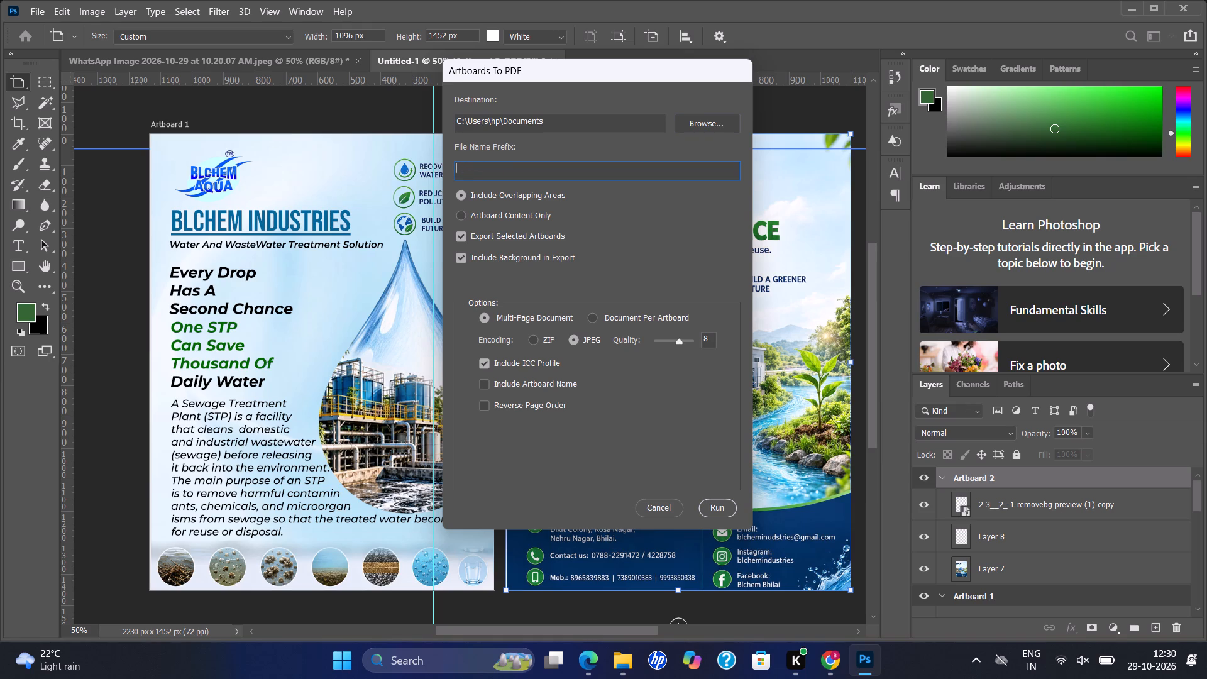
text(generail)
key(space)
text(STP1)
key(space)
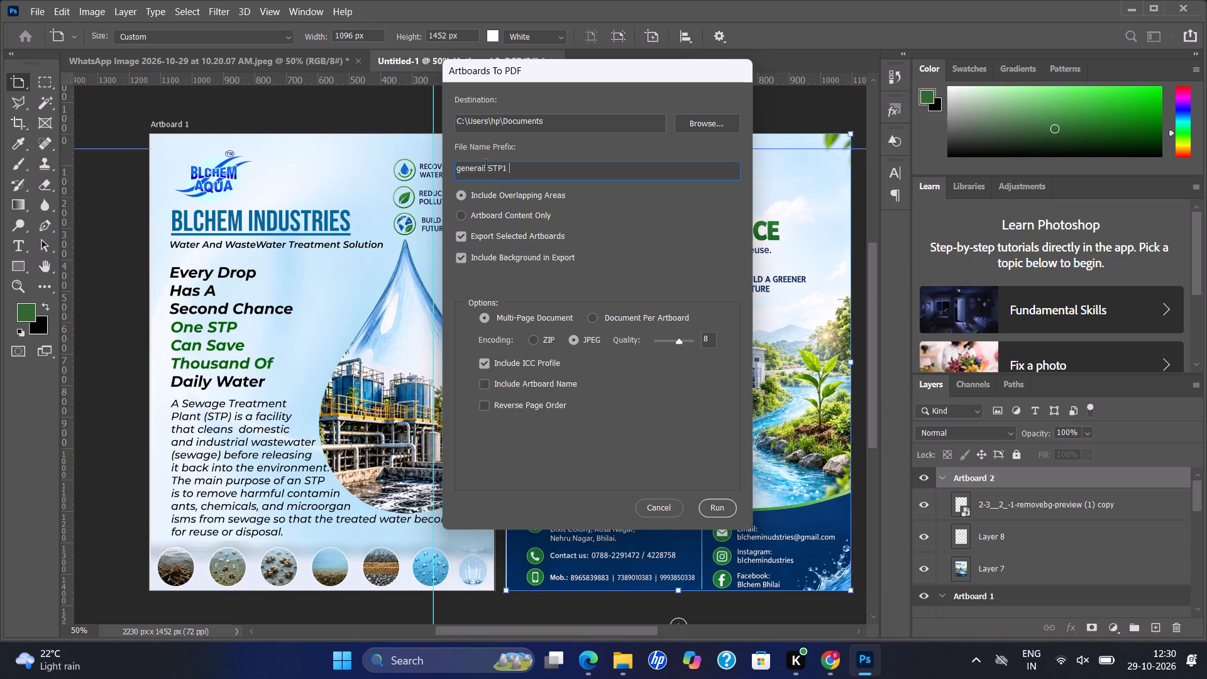
click(485, 168)
key(BackSpace)
key(BackSpace)
key(l)
Append "Crousal" to the end of the file name prefix and run the multi-page PDF export.
click(534, 170)
text(CRO)
text(ouser)
key(BackSpace)
key(BackSpace)
key(BackSpace)
key(BackSpace)
key(BackSpace)
key(BackSpace)
text(rouser)
key(BackSpace)
key(BackSpace)
text(al)
click(715, 512)
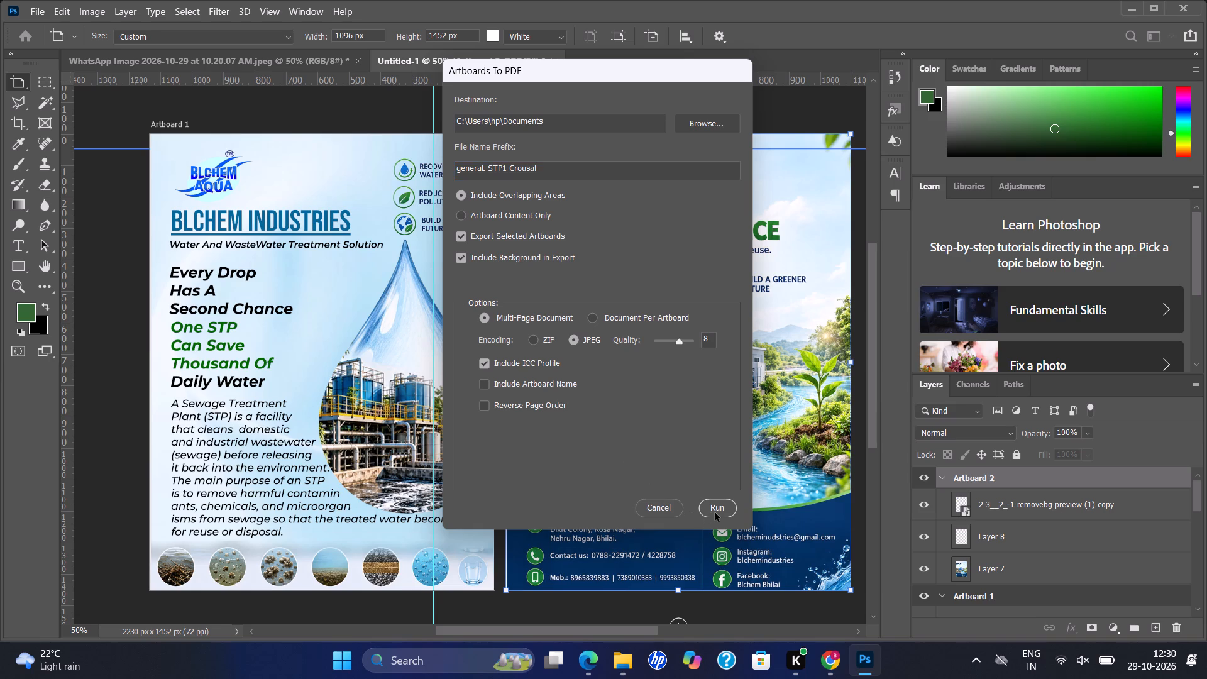
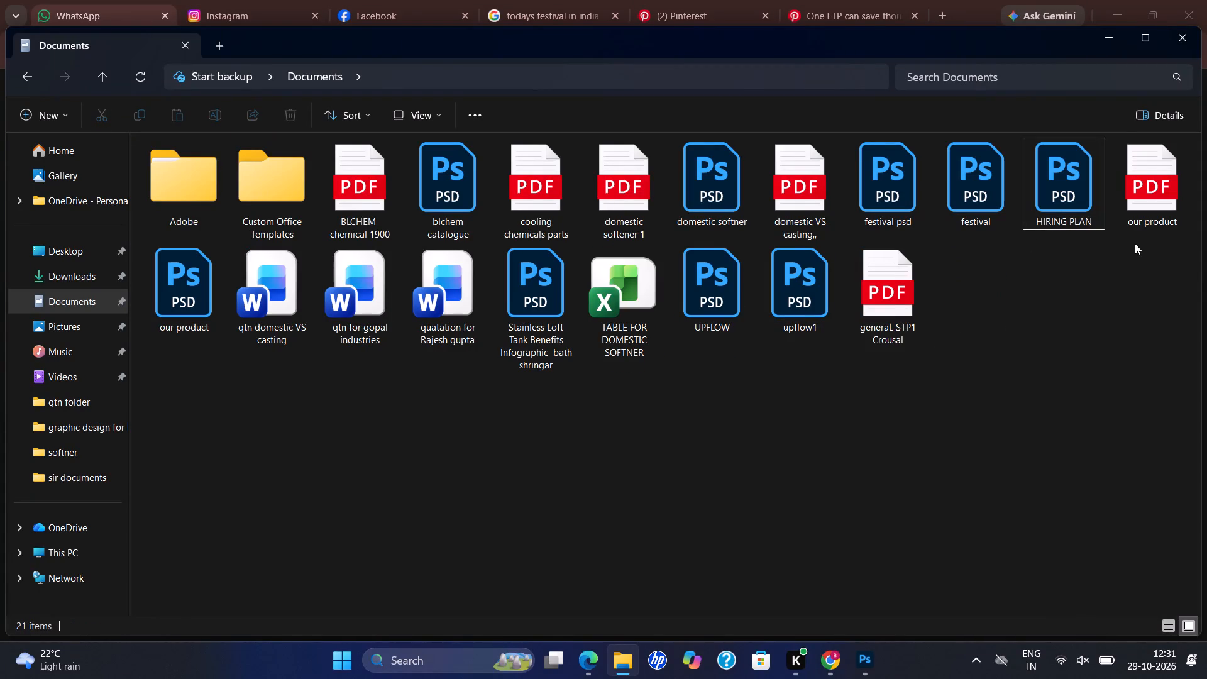
Open the exported "generaL STP1 Crousal" PDF from the Documents folder to check it.
double_click(884, 309)
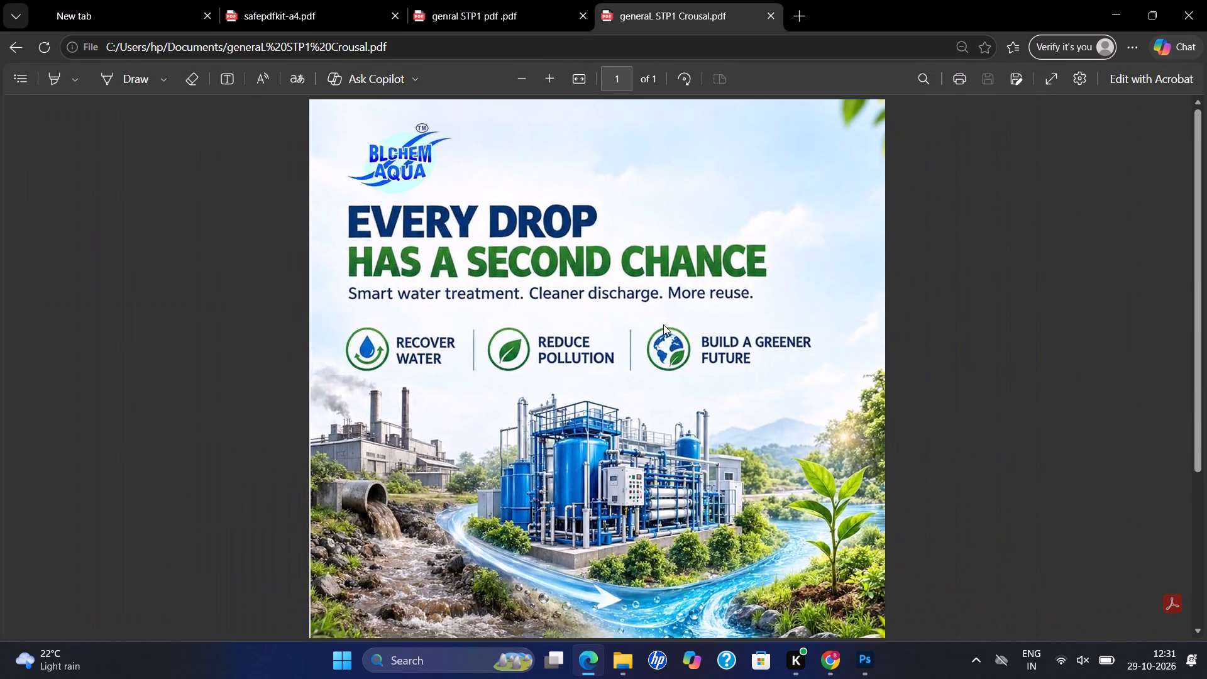
Check the pages of the exported "generaL STP1 Crousal" PDF from start to end and close it.
scroll(663, 324, down, 6)
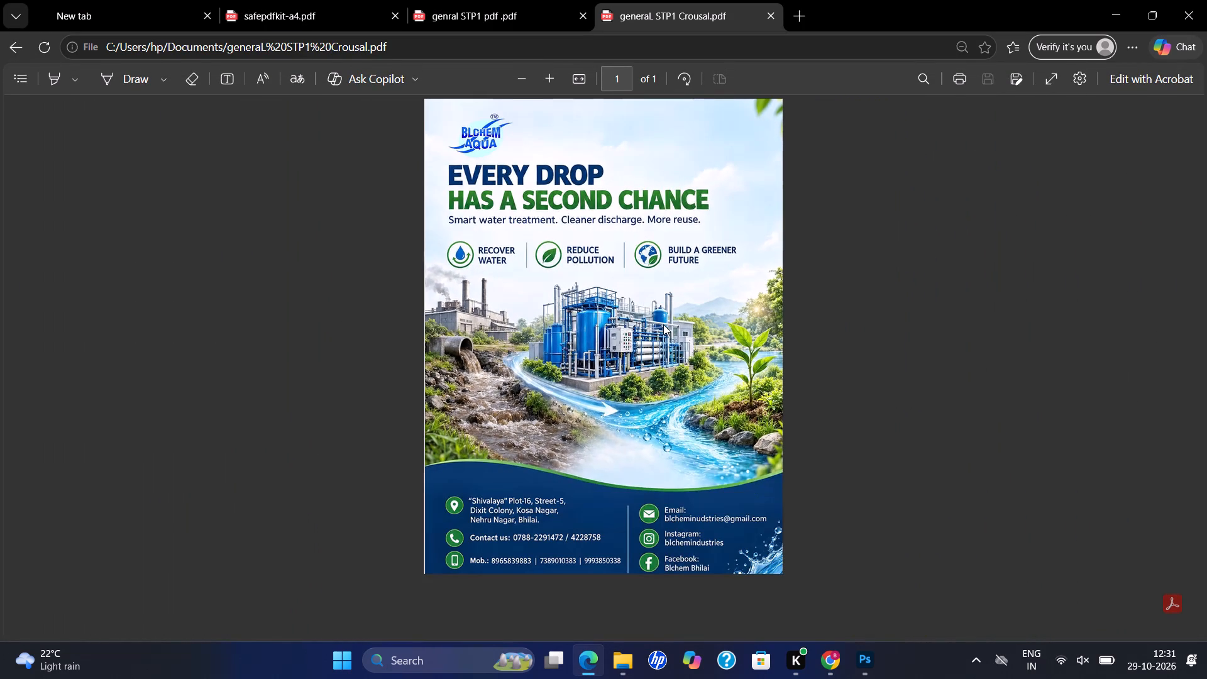
scroll(663, 324, down, 2)
scroll(663, 324, up, 3)
click(494, 224)
click(772, 14)
Look over both pages of the earlier "genral STP1 pdf" document and close it.
scroll(589, 194, up, 5)
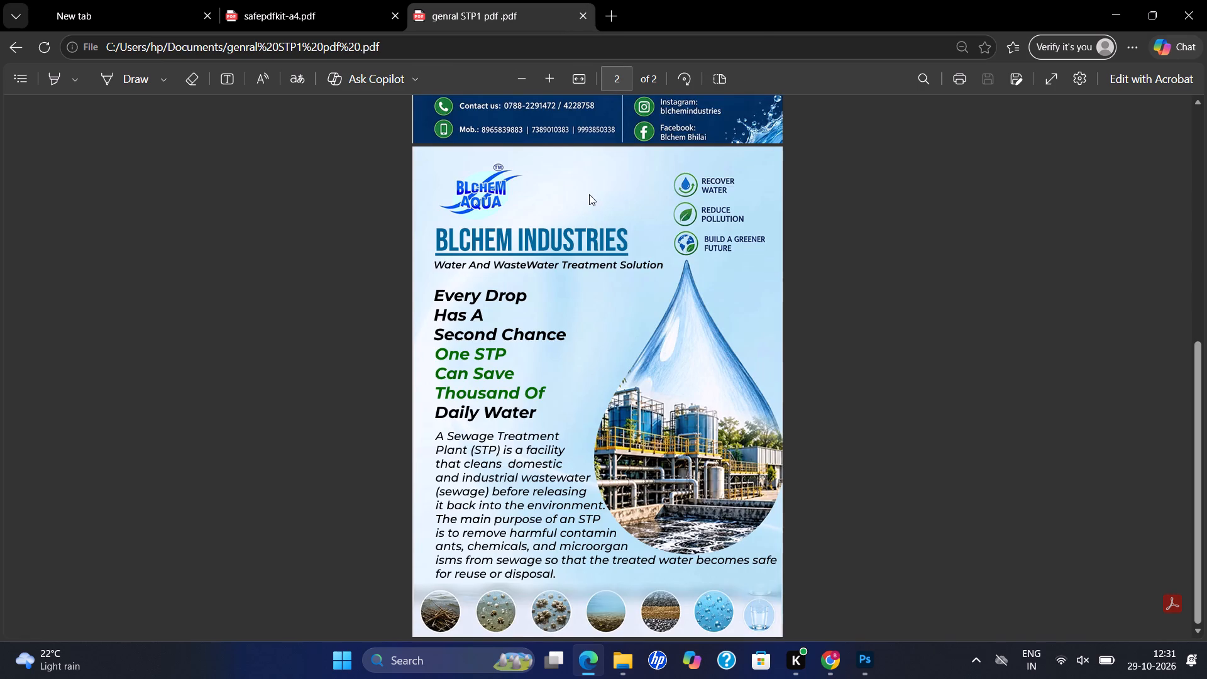
scroll(589, 194, up, 3)
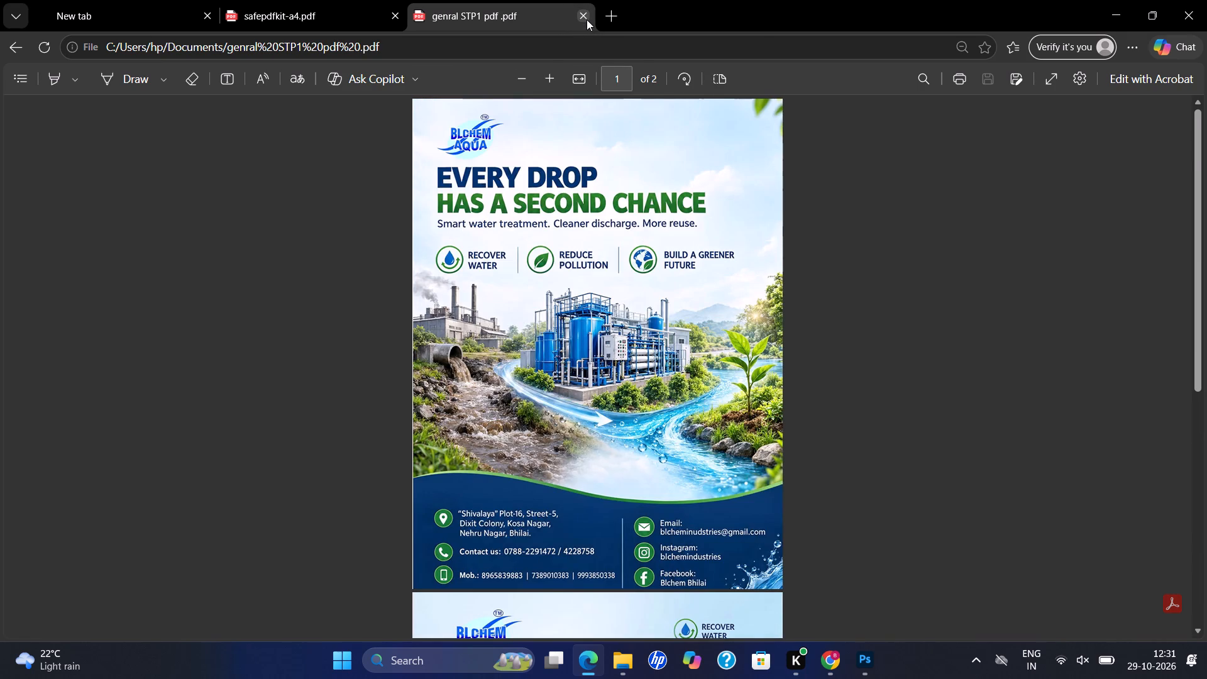
click(587, 19)
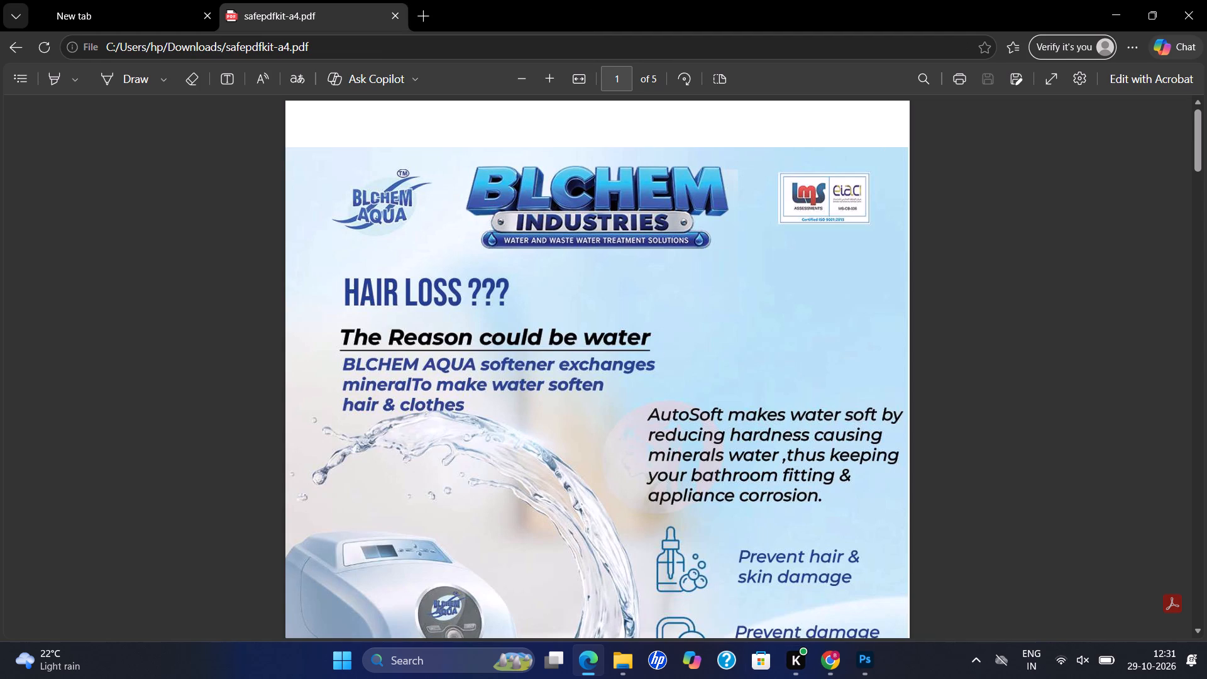
Switch to Photoshop and start a new Artboards to PDF export with the Documents folder as its destination.
click(863, 671)
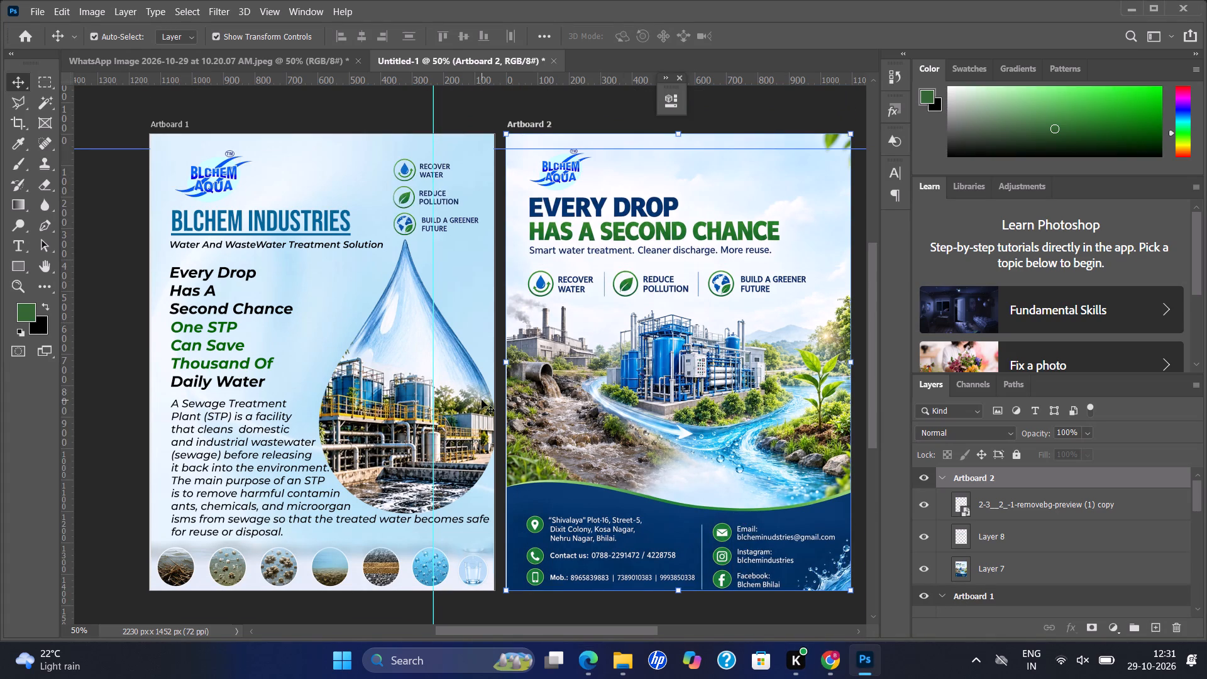
key(ctrl+s)
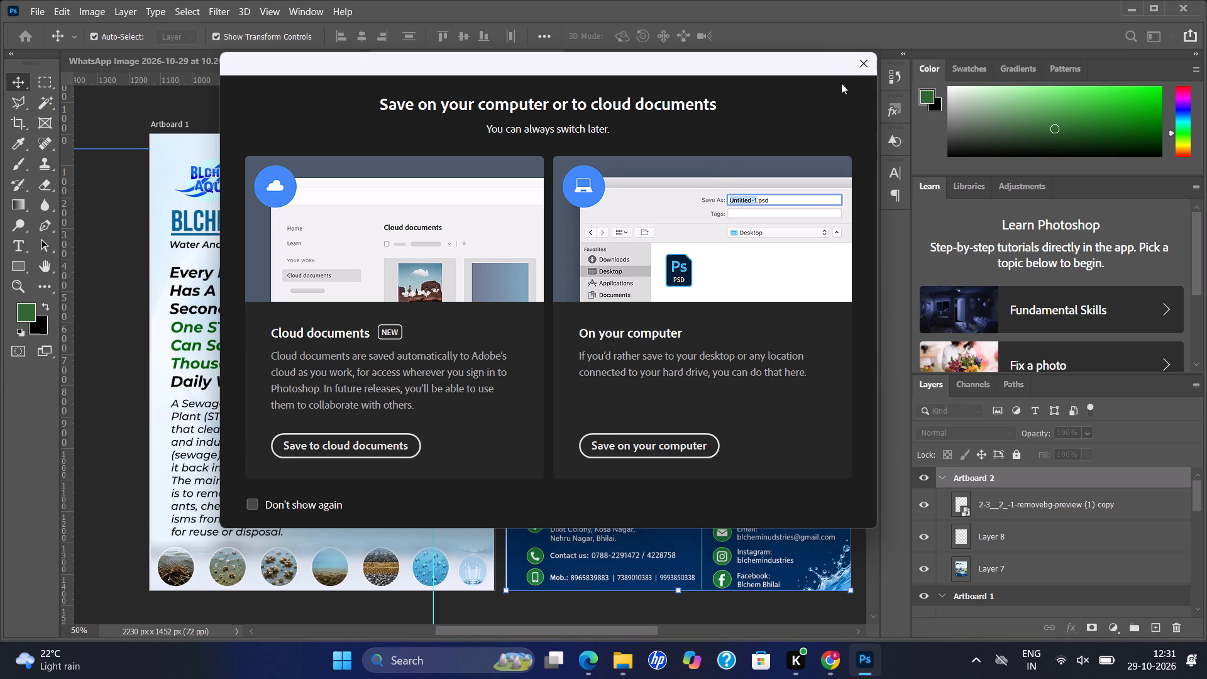
click(861, 65)
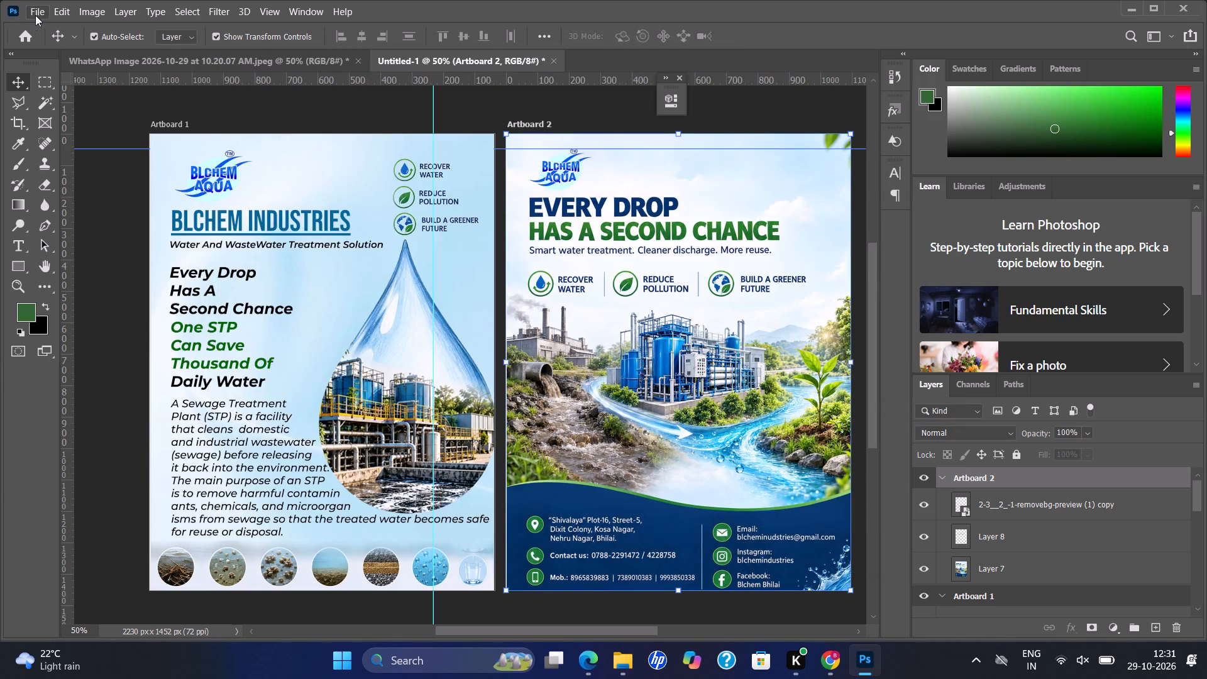
click(35, 14)
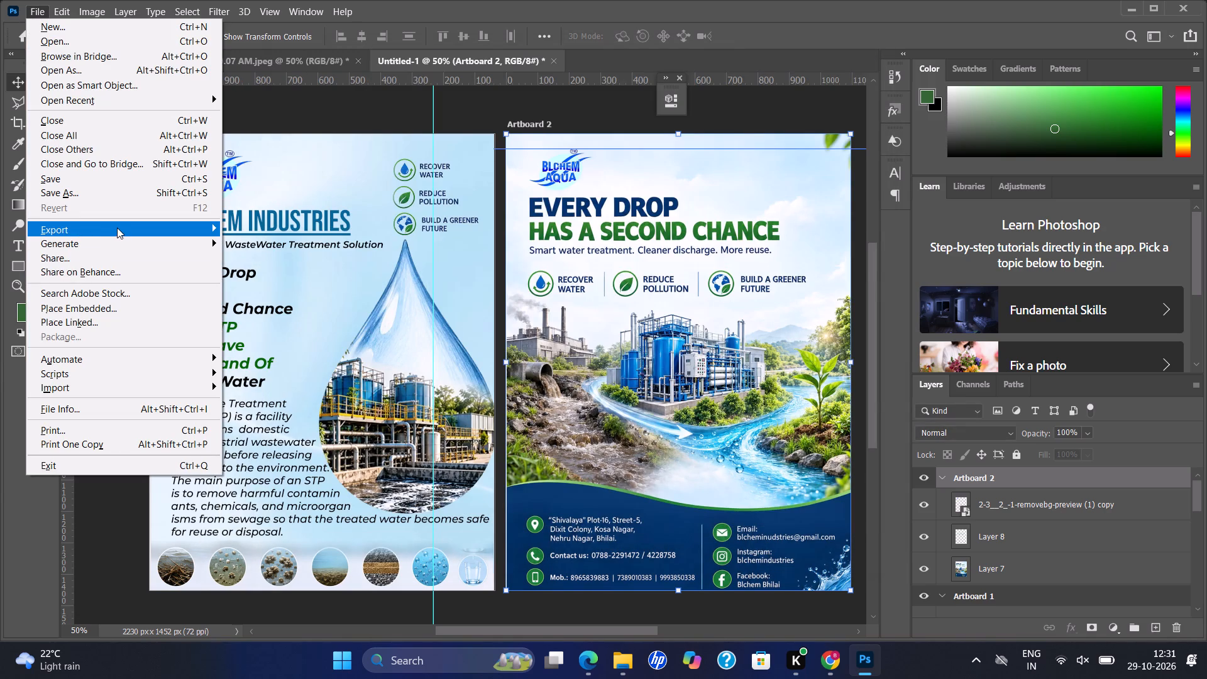
click(252, 319)
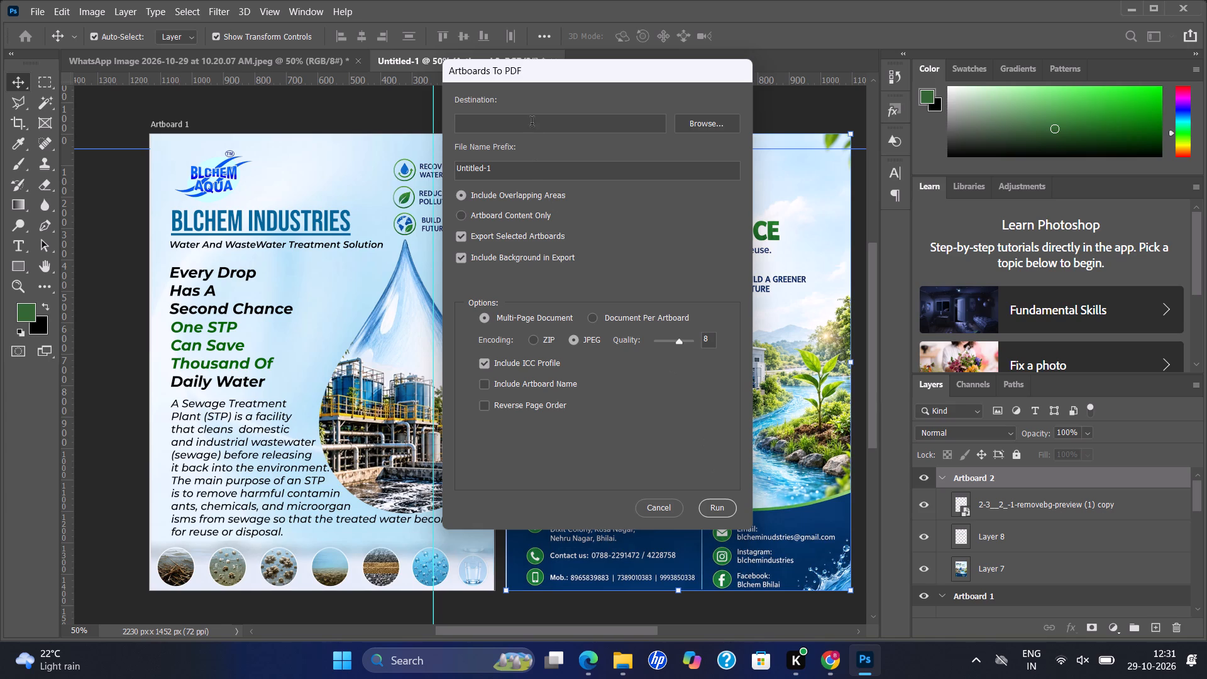
click(698, 128)
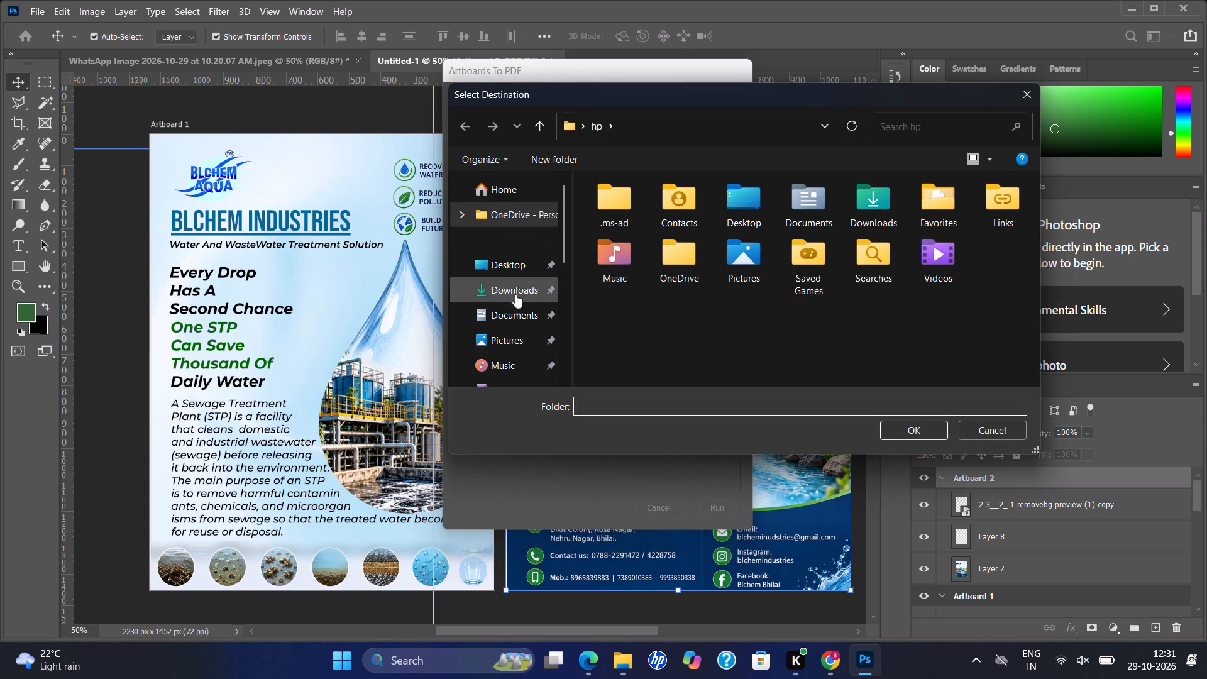
click(509, 319)
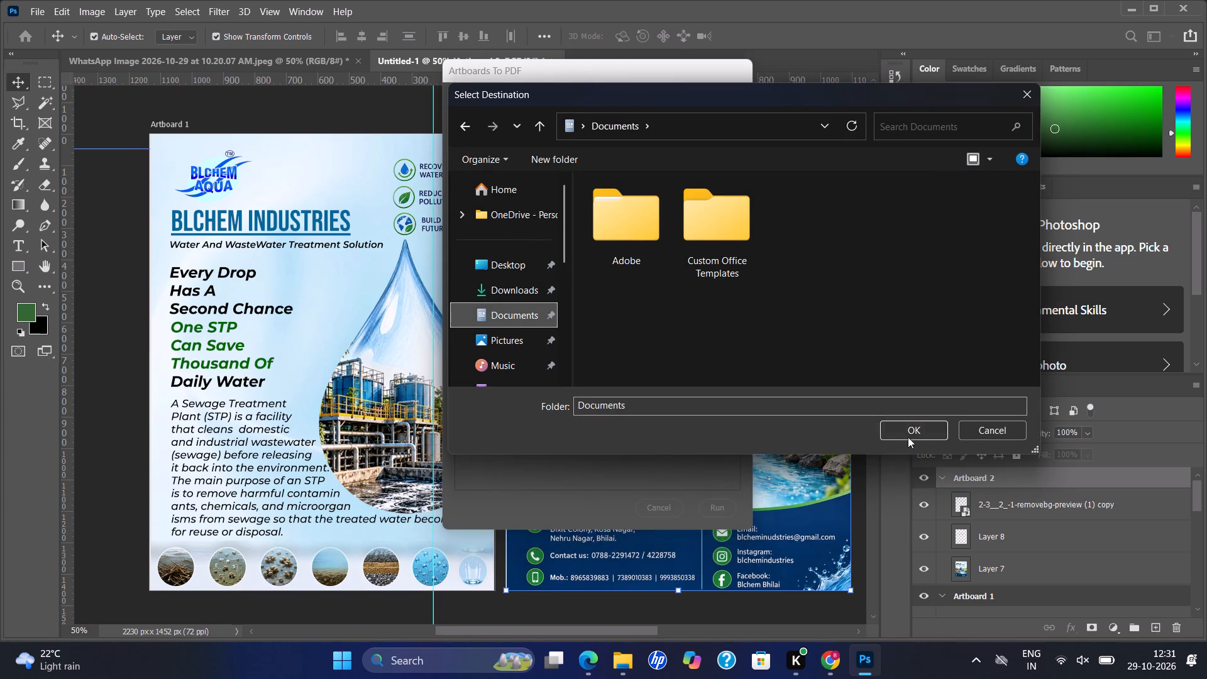
click(910, 430)
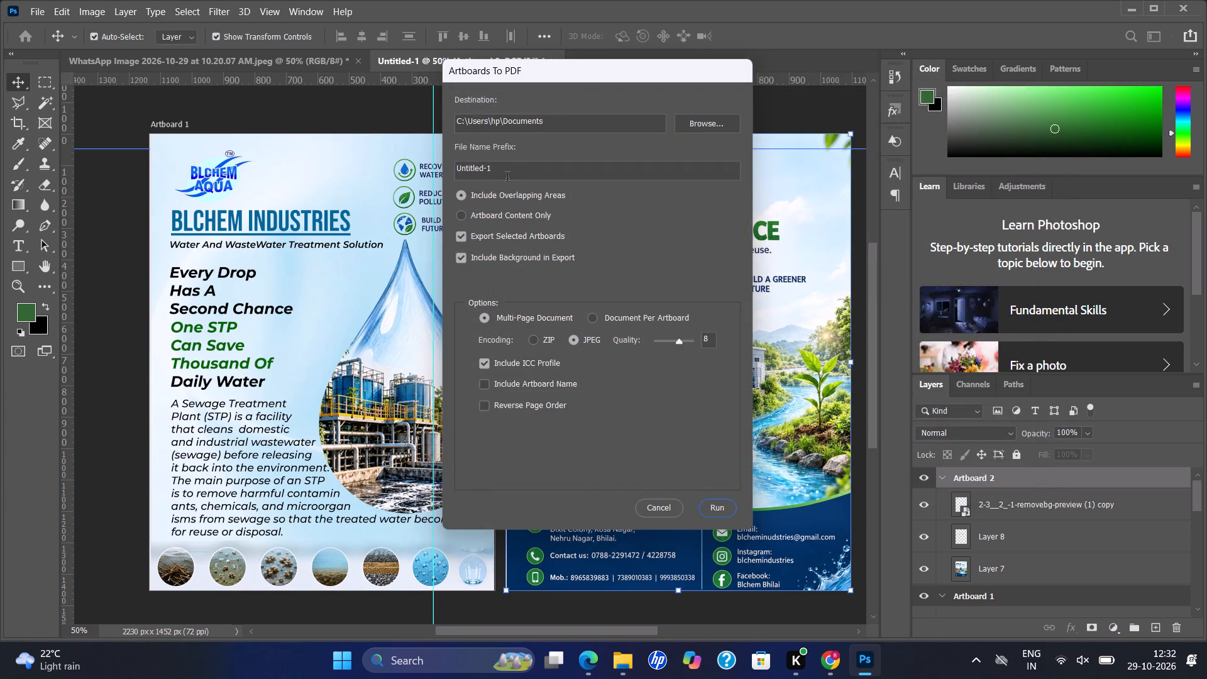
Replace the export's file name prefix with "genral STP1 crousal".
drag(507, 179, 436, 177)
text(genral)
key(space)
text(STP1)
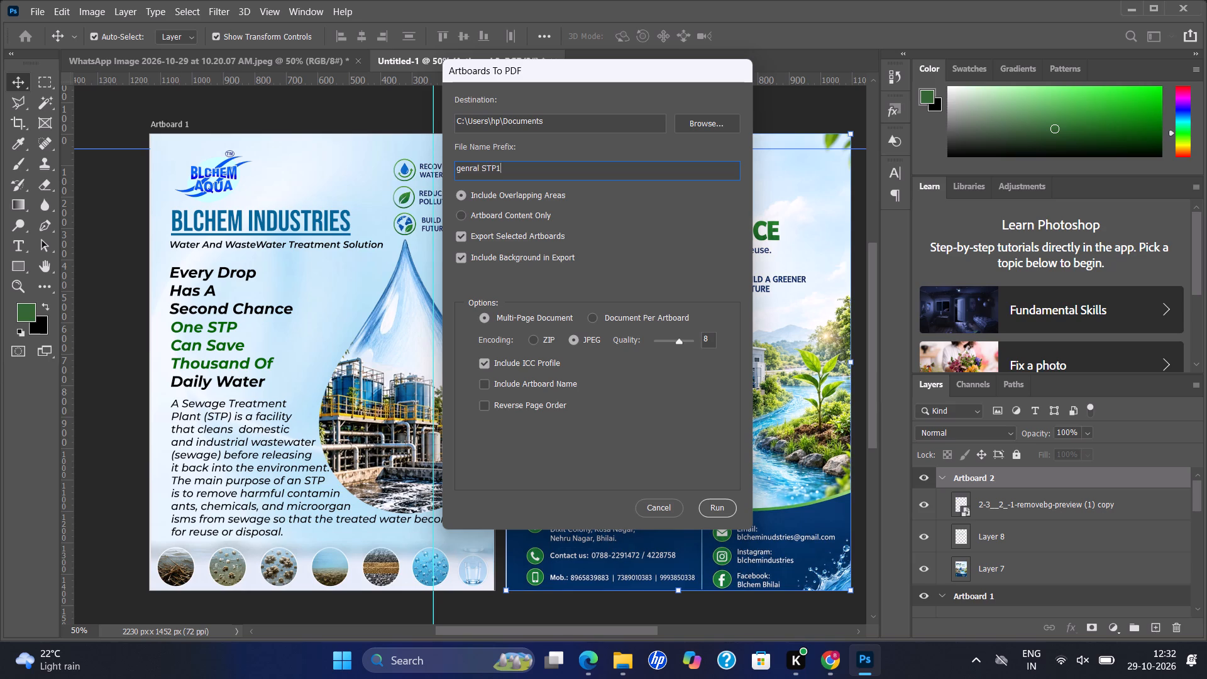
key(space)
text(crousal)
Run the artboard export to the Documents folder as a multi-page PDF with JPEG encoding at quality 8.
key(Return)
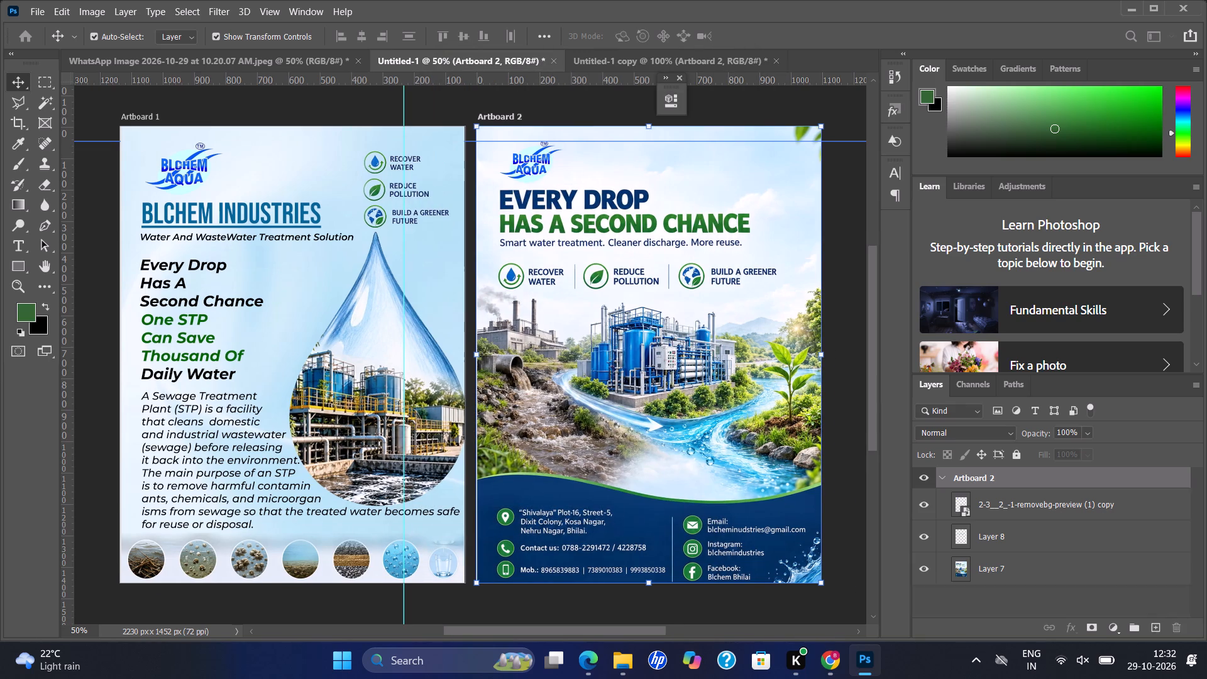
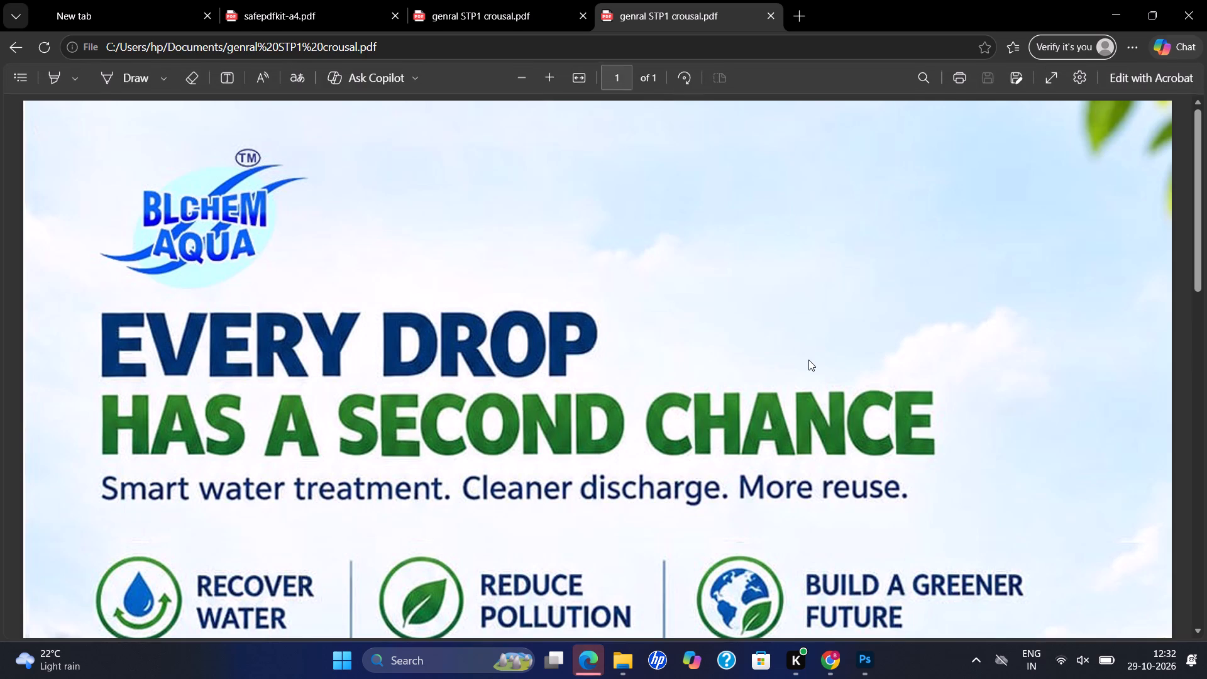
Check the exported "genral STP1 crousal" PDF down to its end and close both open copies of it.
scroll(808, 360, down, 13)
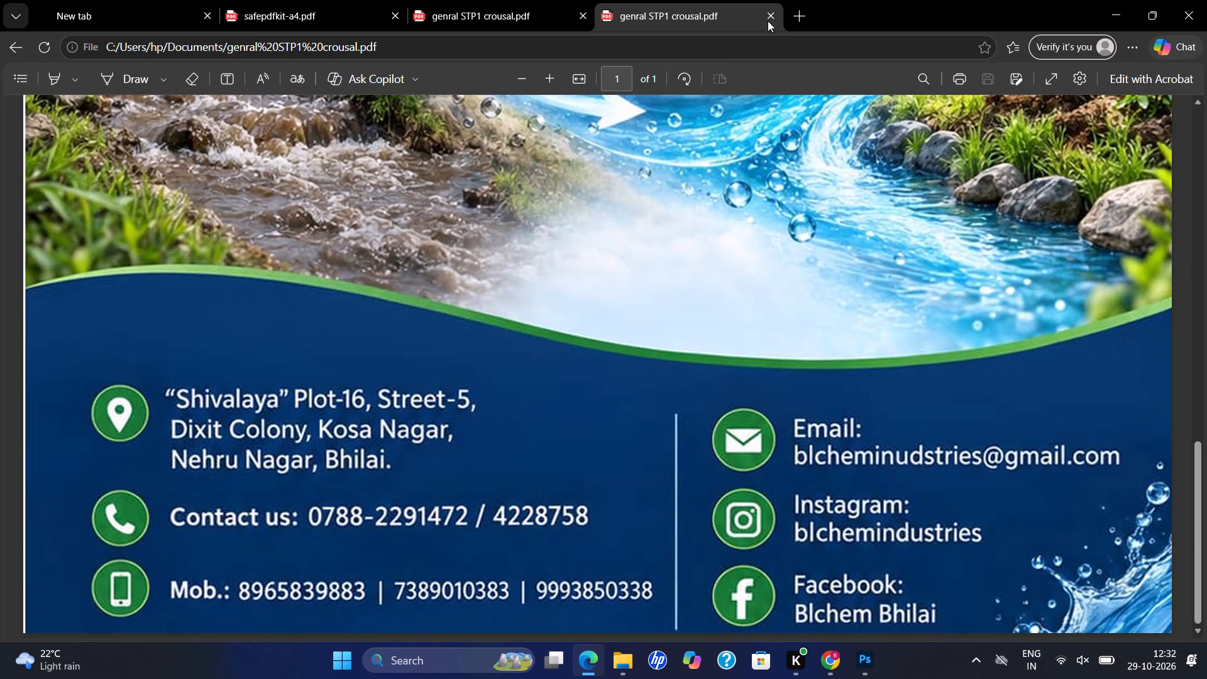
click(773, 14)
click(581, 18)
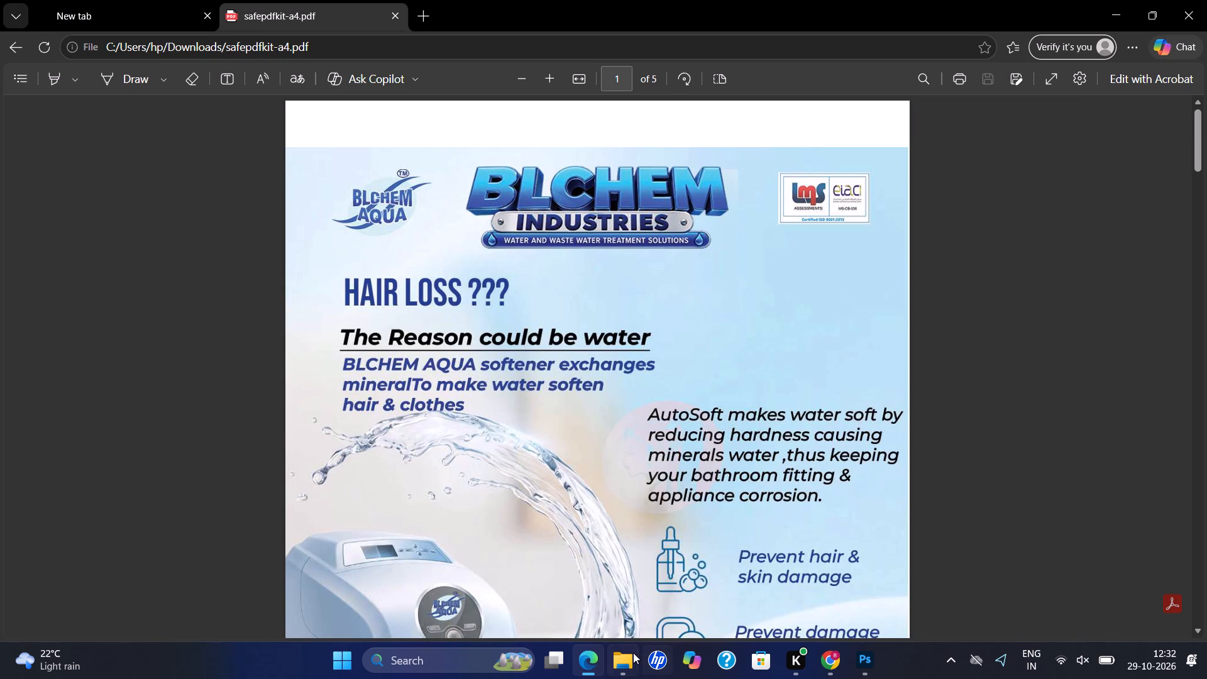
Switch to File Explorer and delete the exported STP1 carousel PDF files at the end of the Documents folder.
click(633, 653)
drag(1061, 283, 899, 310)
key(Delete)
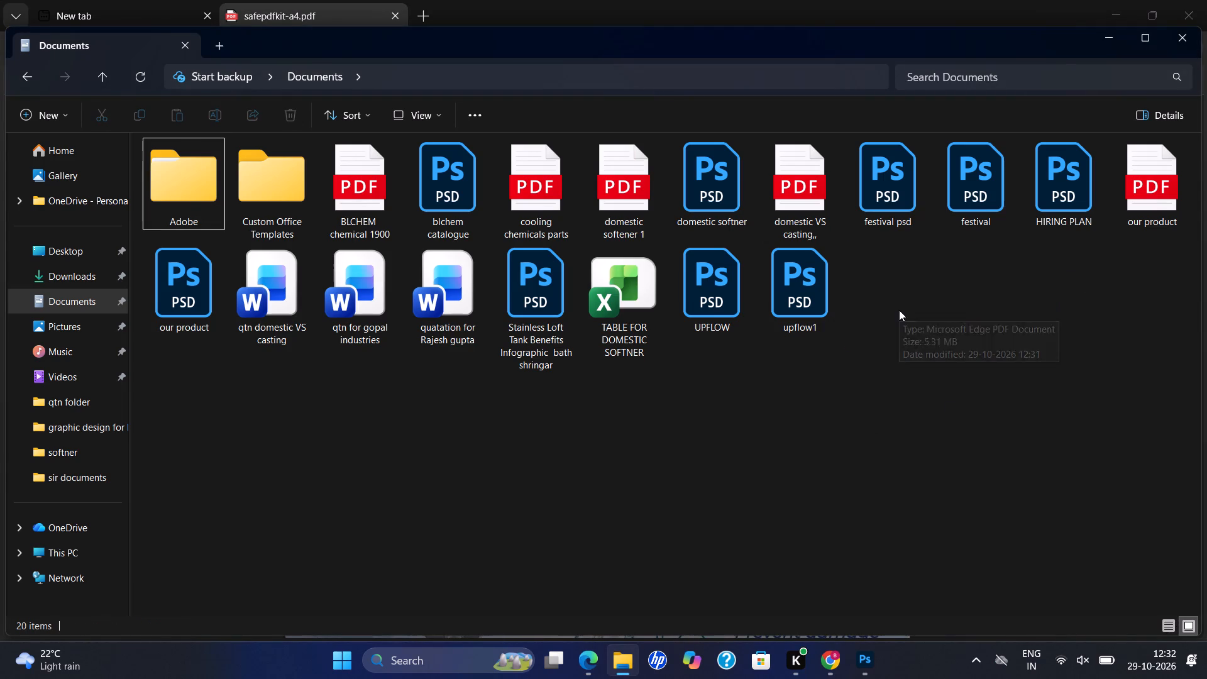
Switch to Photoshop and start an Export As of both brochure artboards, bringing up Artboard 1 in the preview.
click(856, 678)
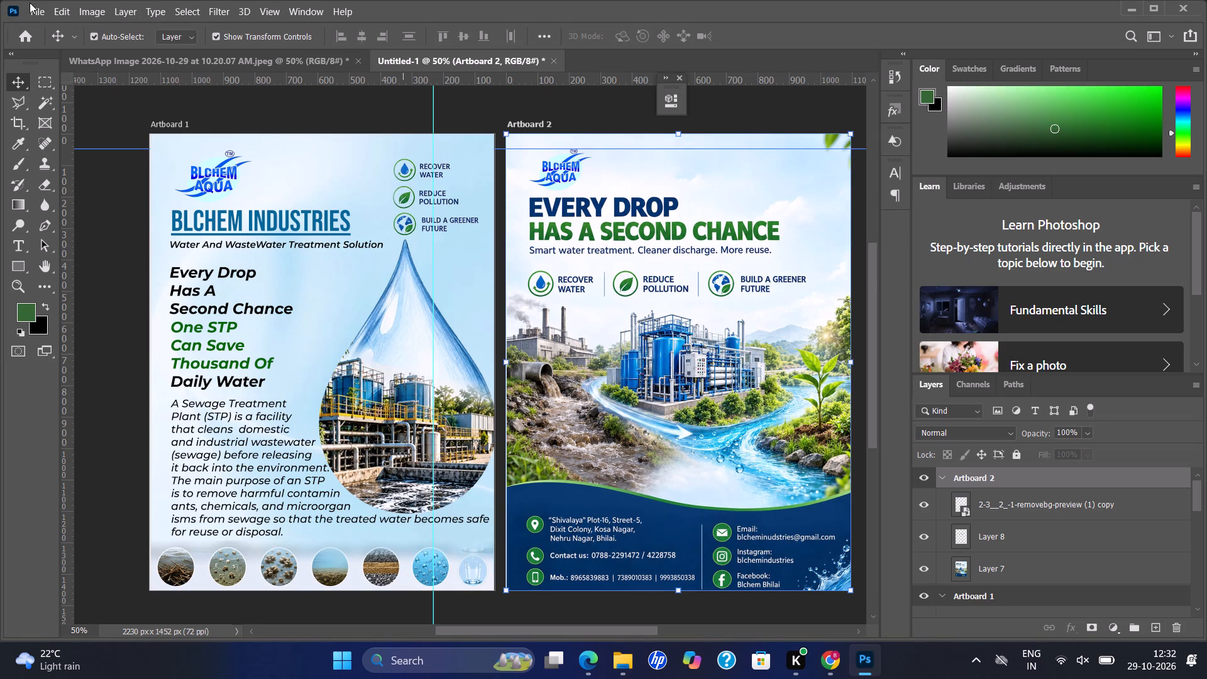
click(30, 3)
click(36, 14)
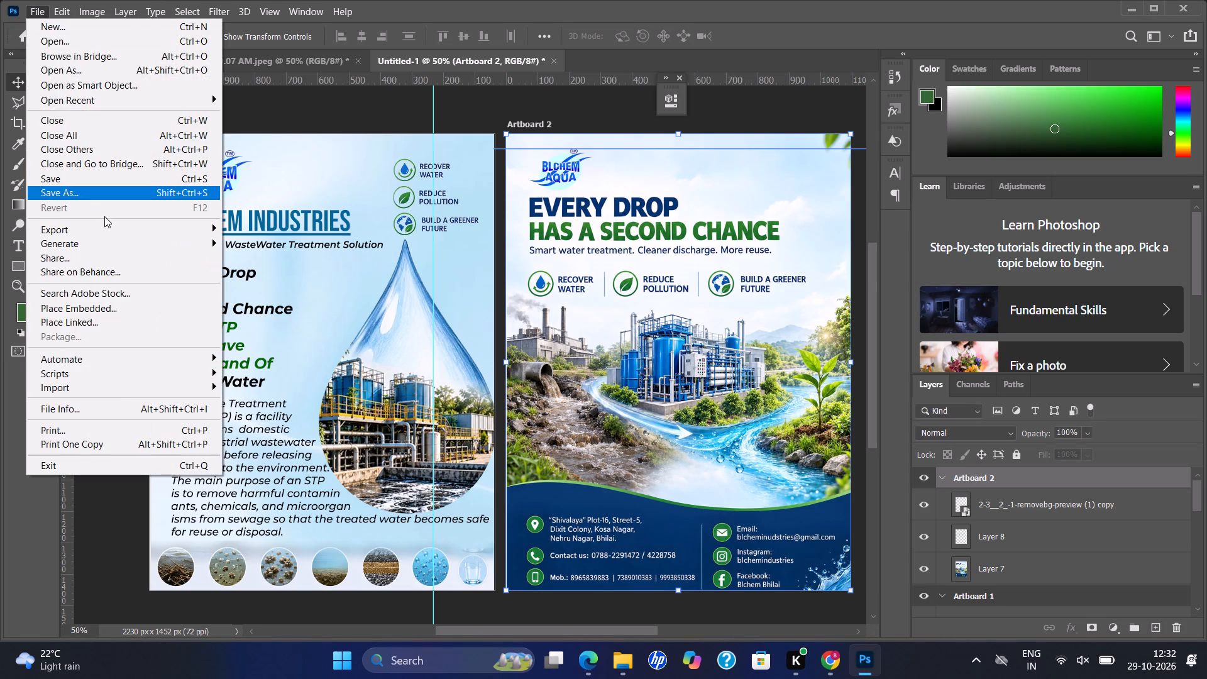
click(109, 227)
click(243, 240)
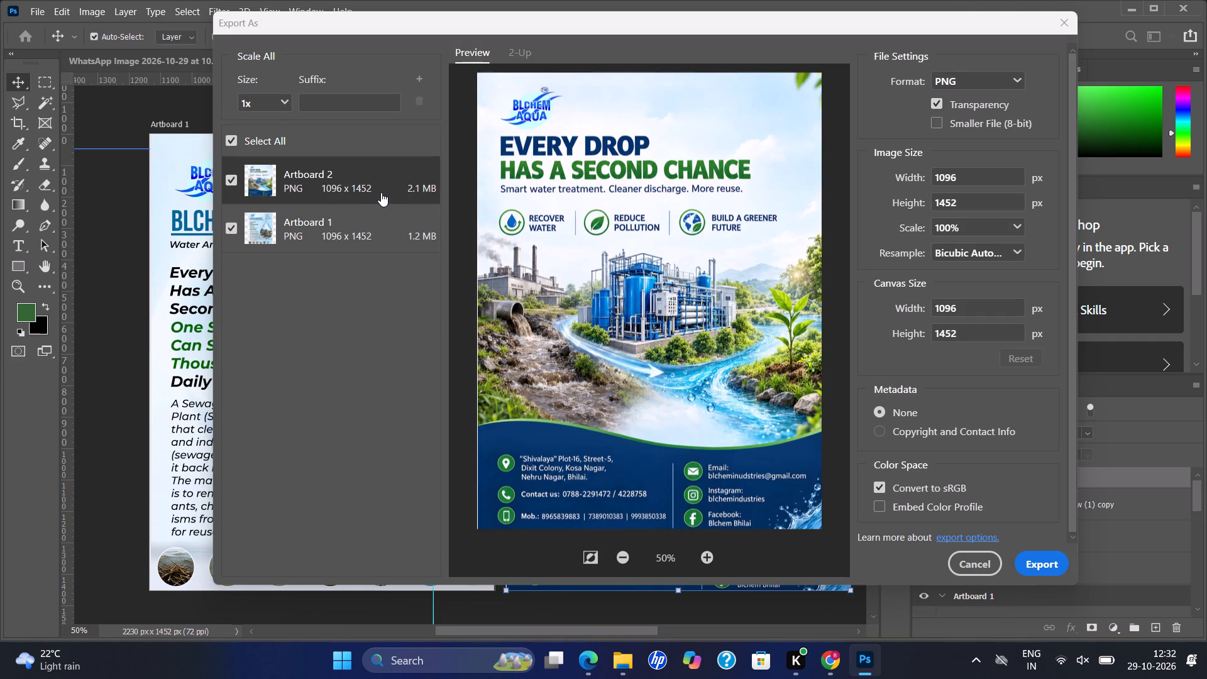
drag(381, 192, 373, 248)
click(373, 248)
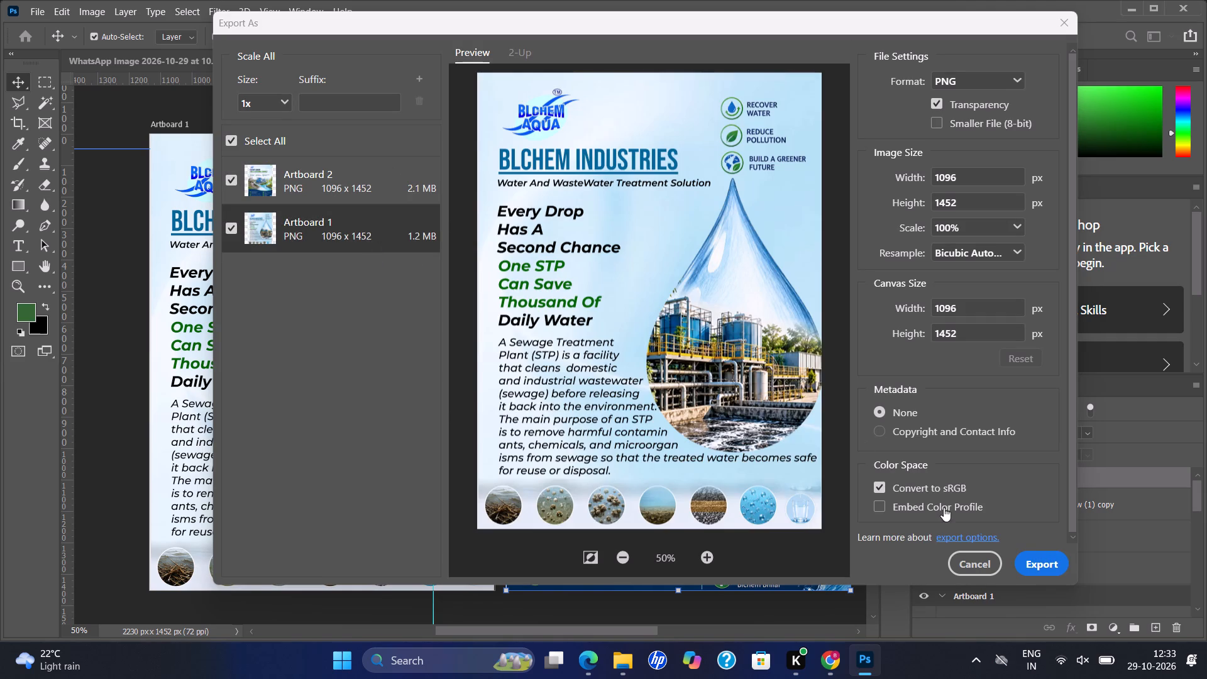
Export both artboards as PNG files with the "graphic design for brochure" folder as the destination.
click(1027, 560)
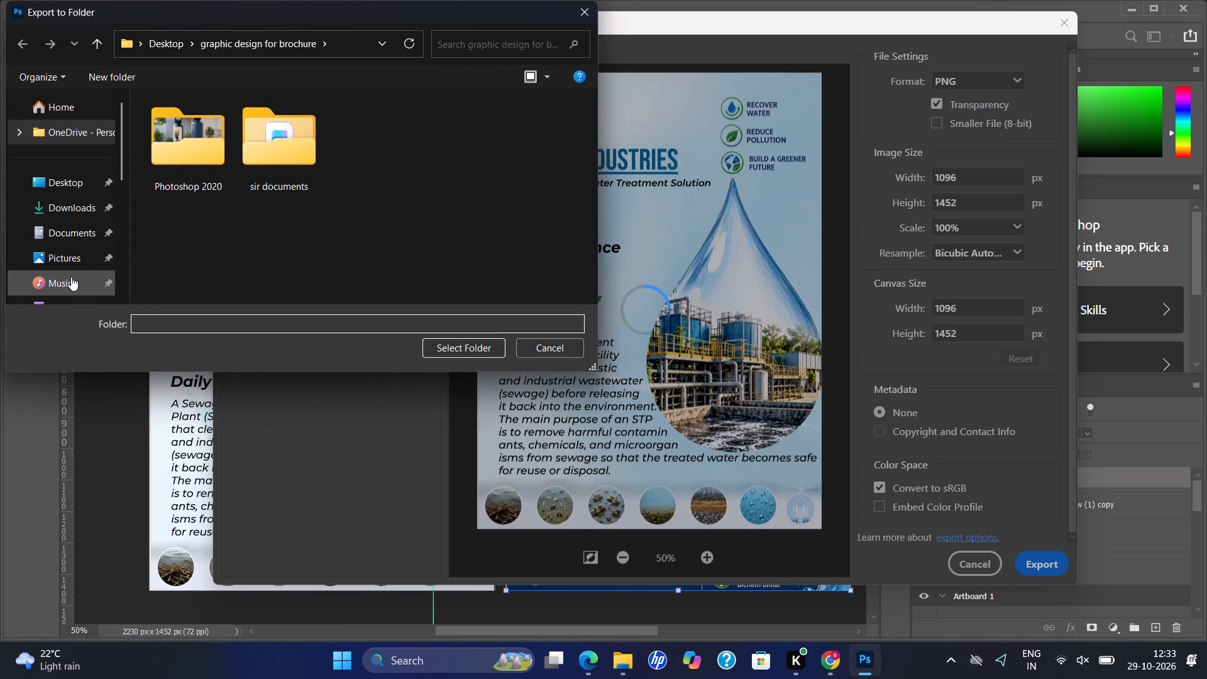
scroll(67, 262, down, 1)
click(75, 110)
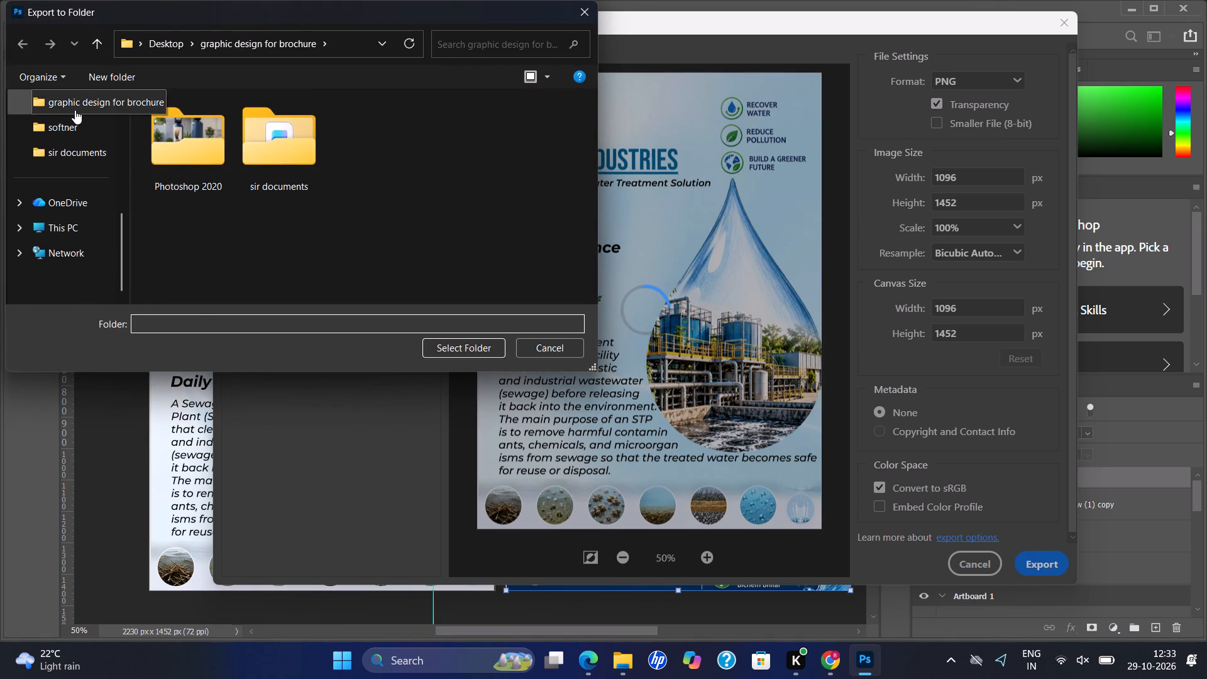
drag(297, 323, 304, 328)
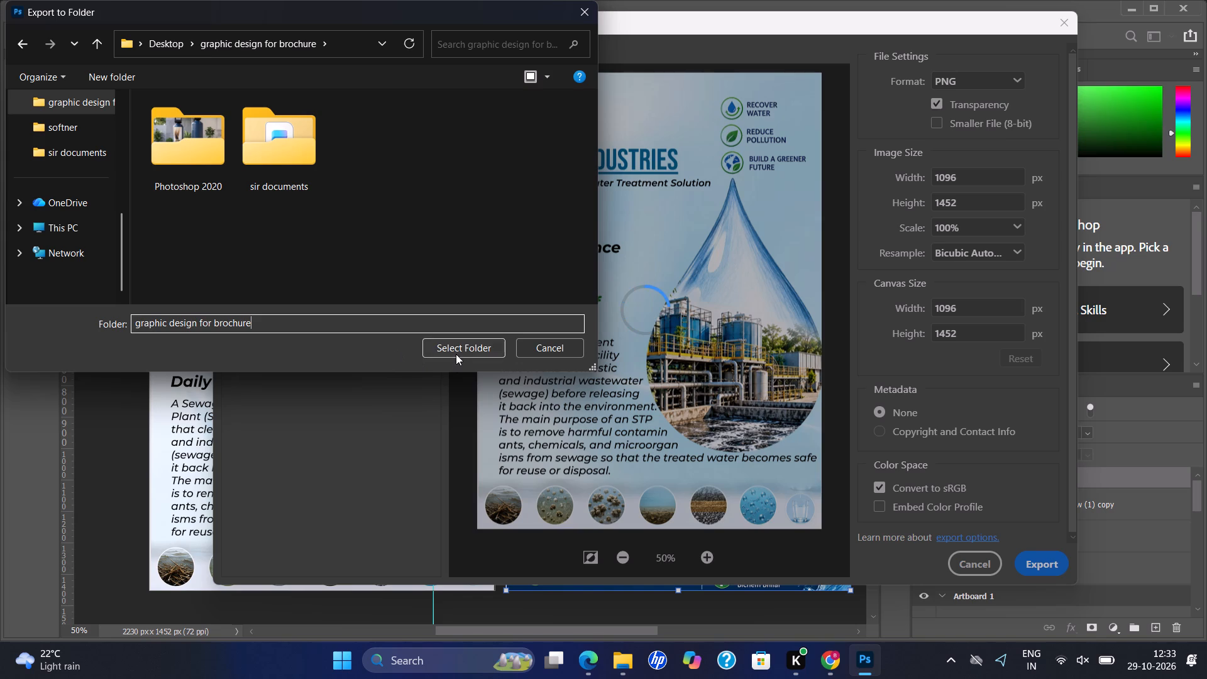
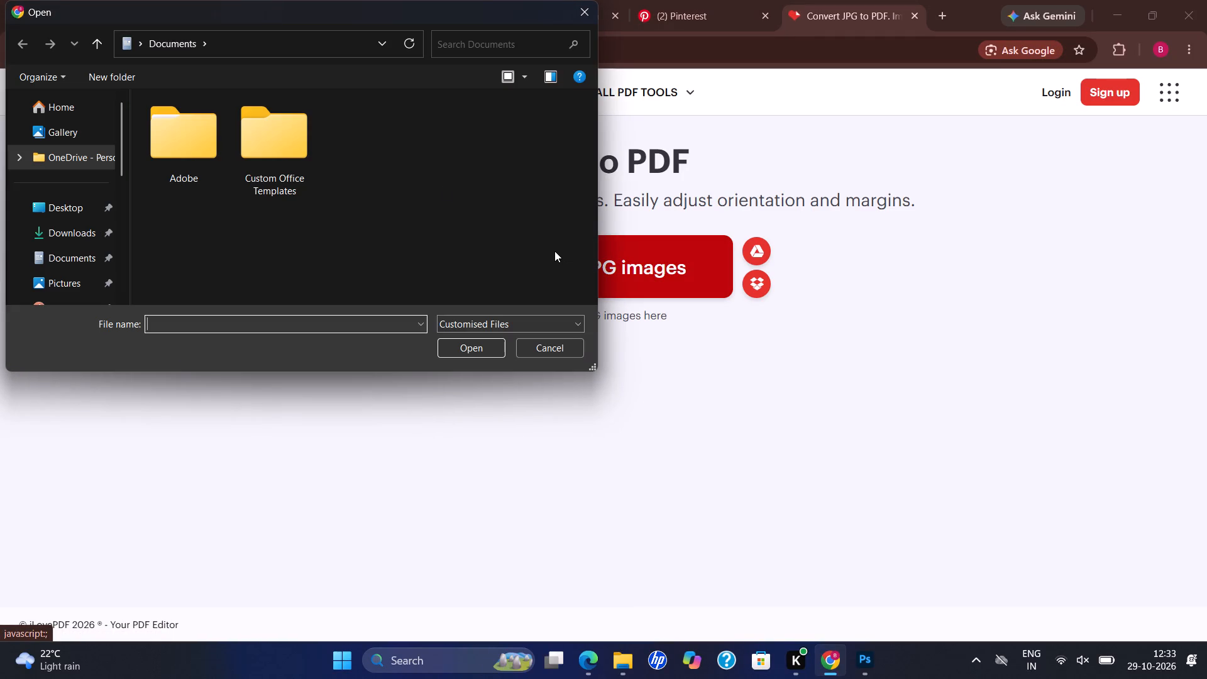
Look through the "graphic design for brochure" folder in the JPG to PDF upload dialog for the exported artboard images, then dismiss it.
scroll(77, 273, down, 1)
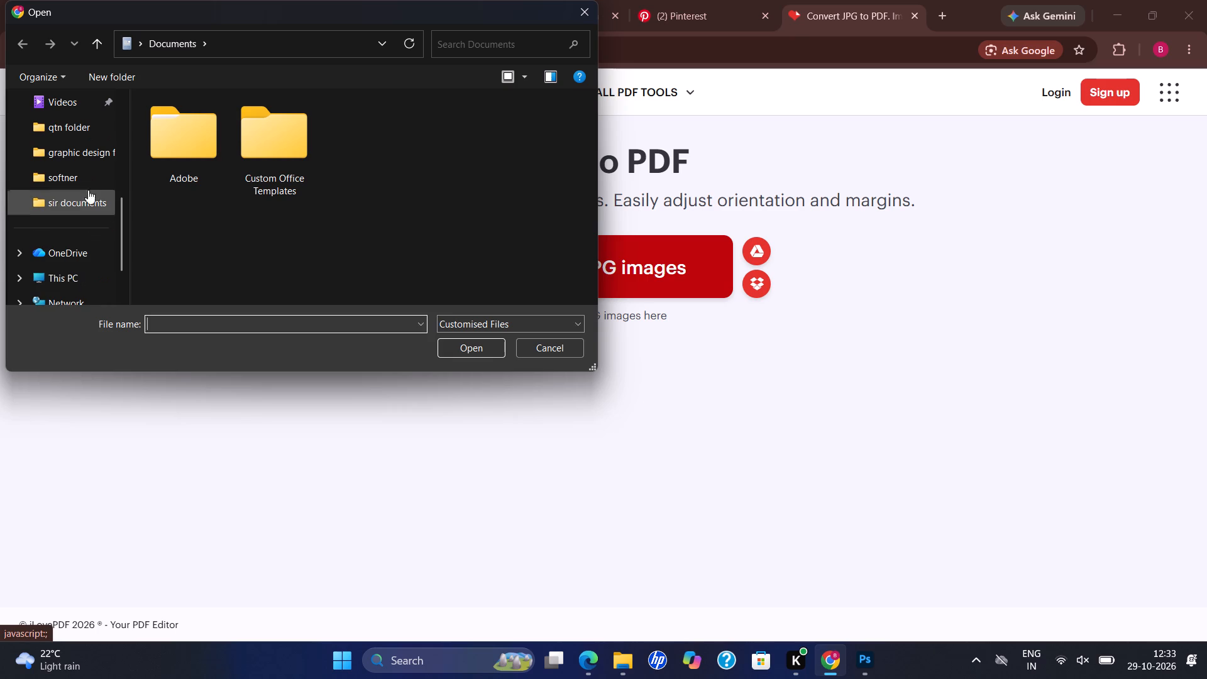
click(89, 158)
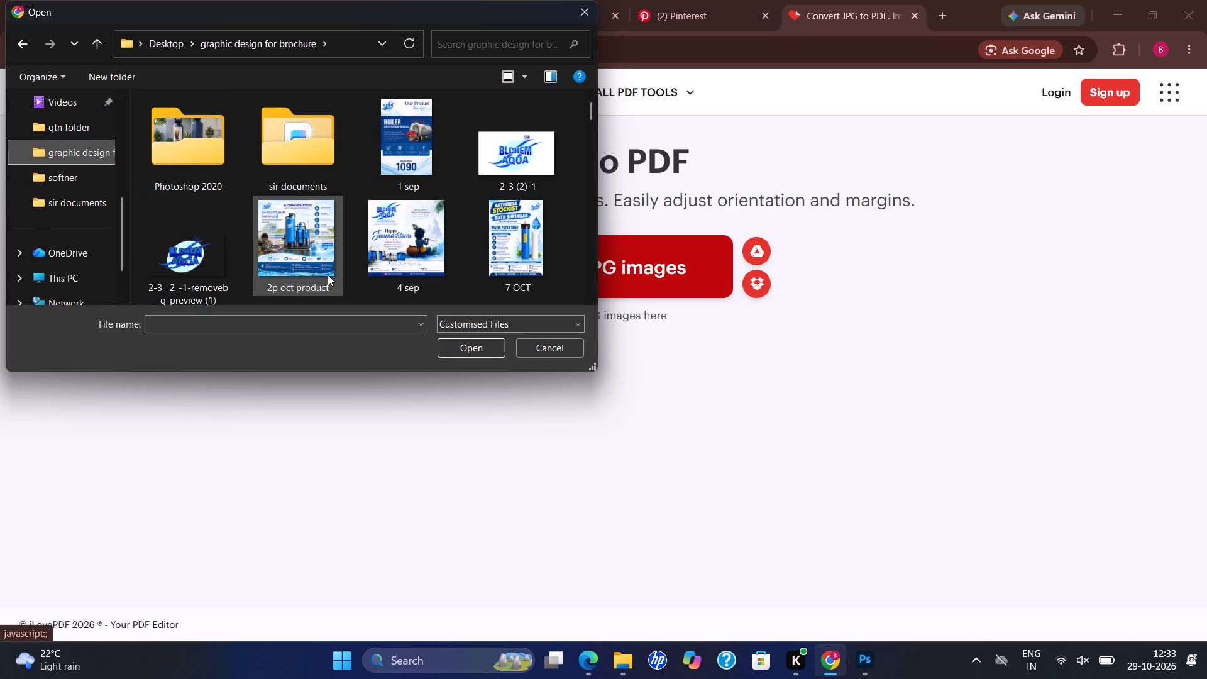
scroll(328, 275, down, 1)
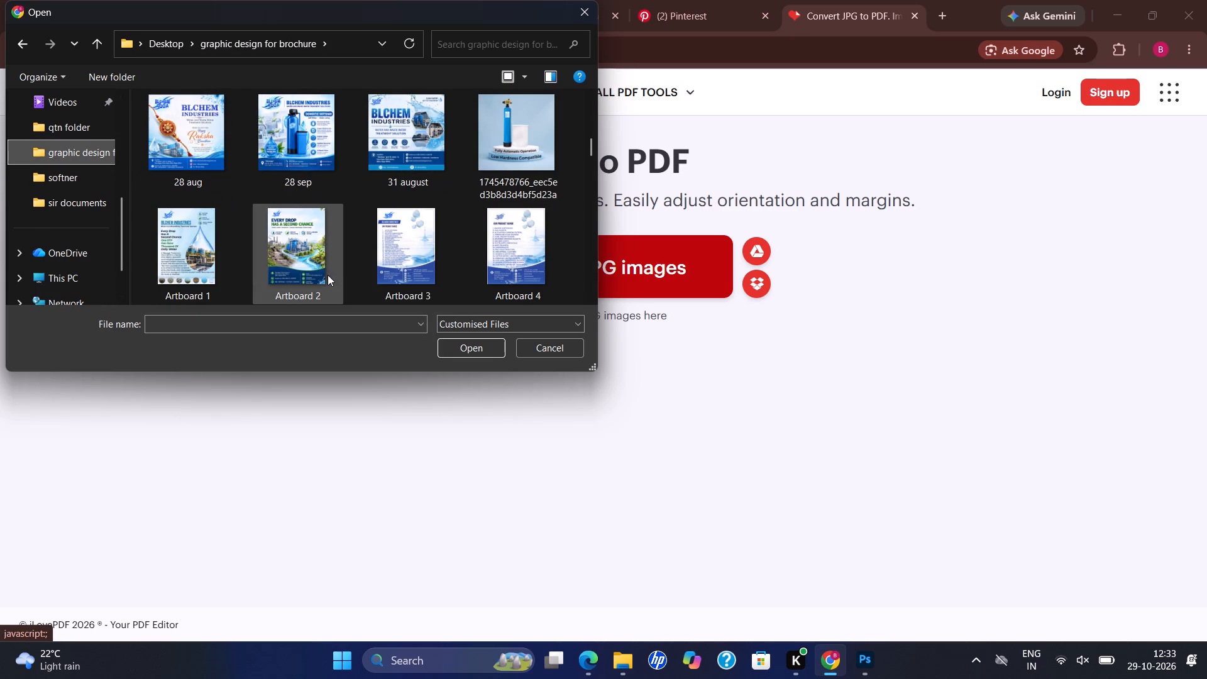
scroll(378, 214, down, 1)
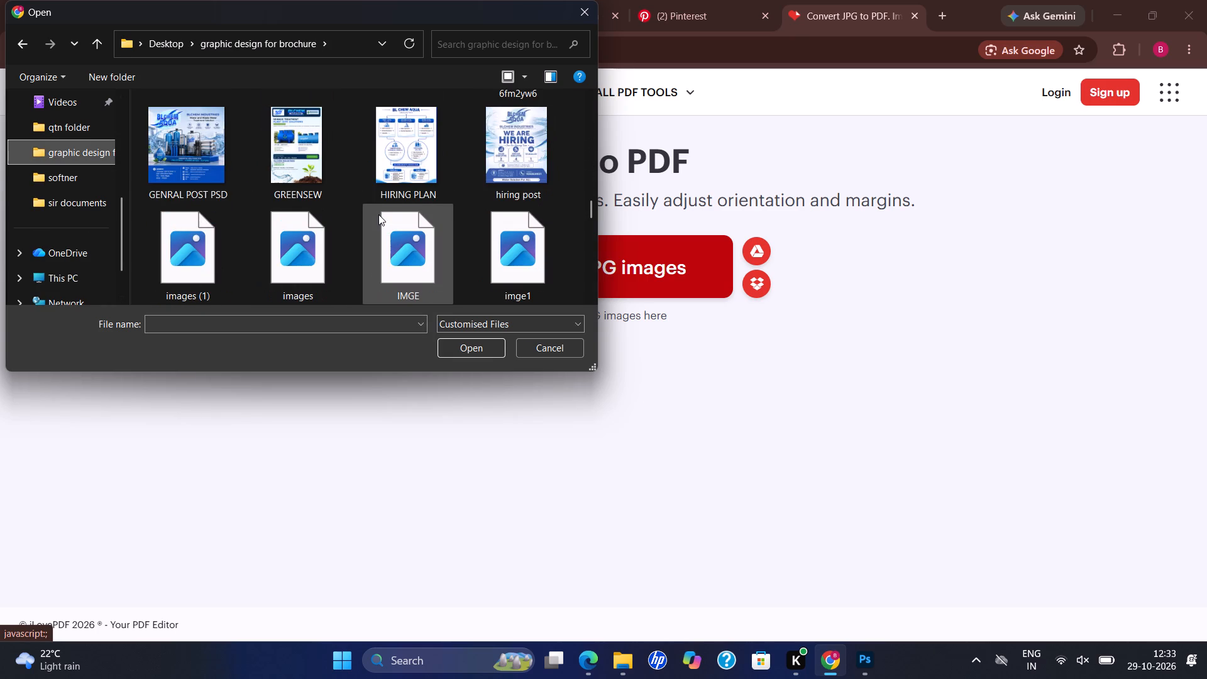
scroll(378, 214, down, 4)
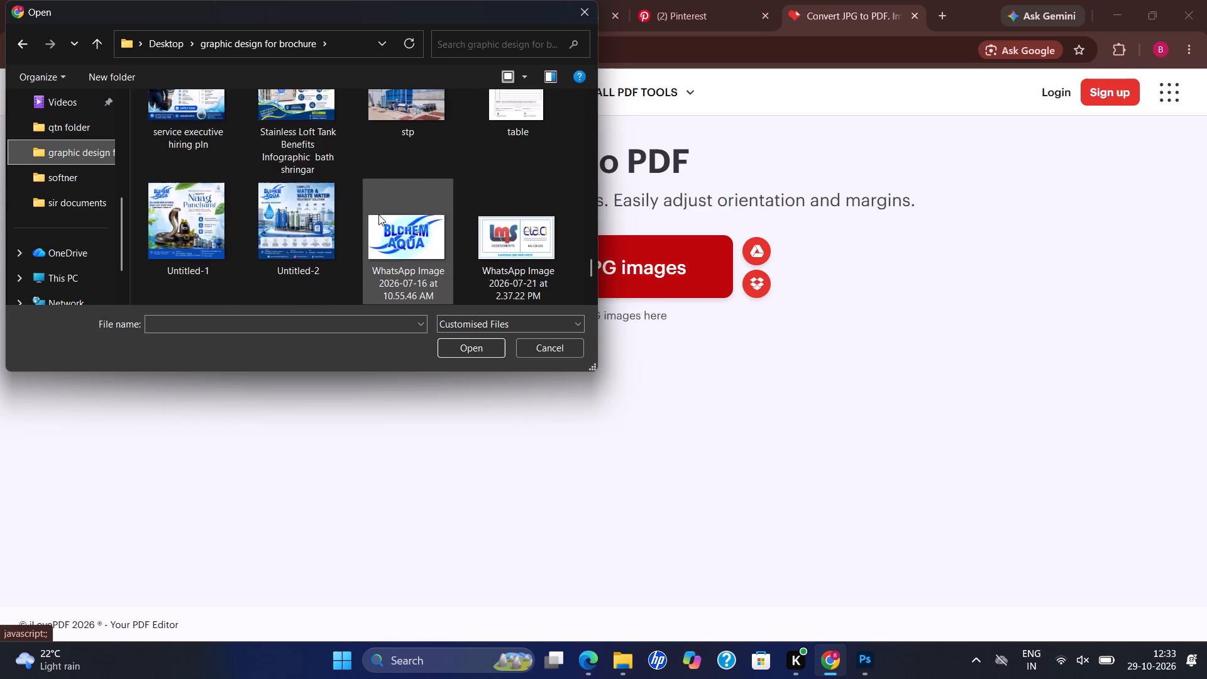
scroll(378, 214, down, 1)
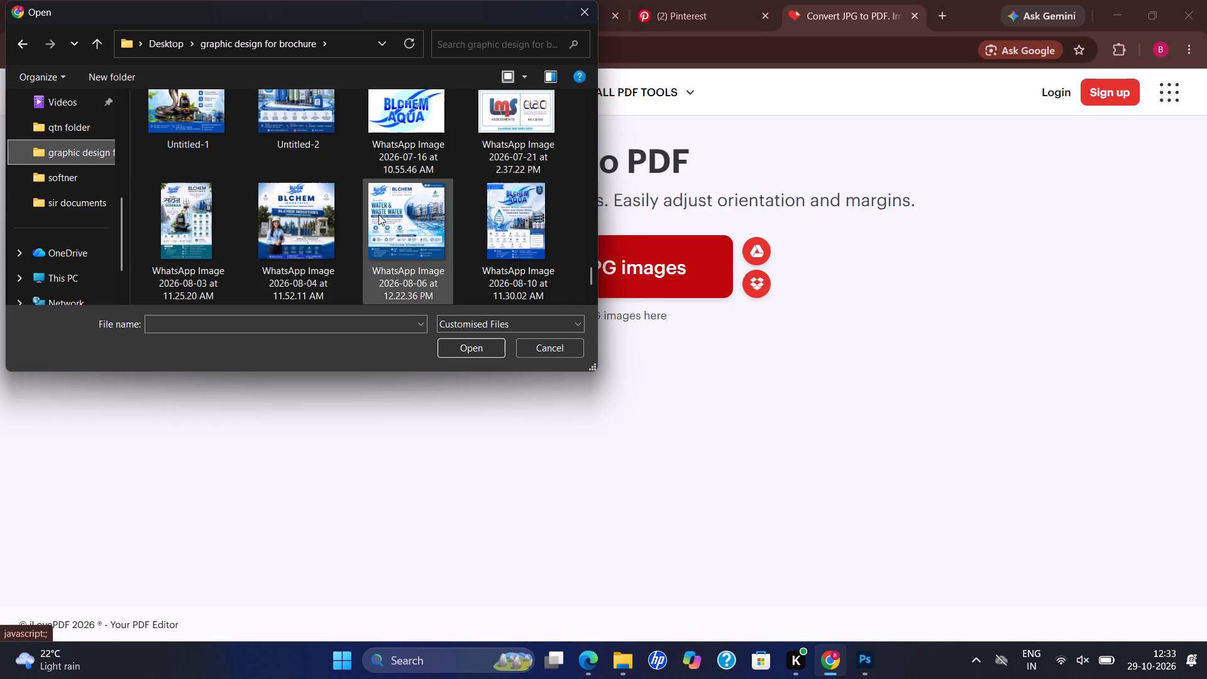
scroll(378, 214, down, 2)
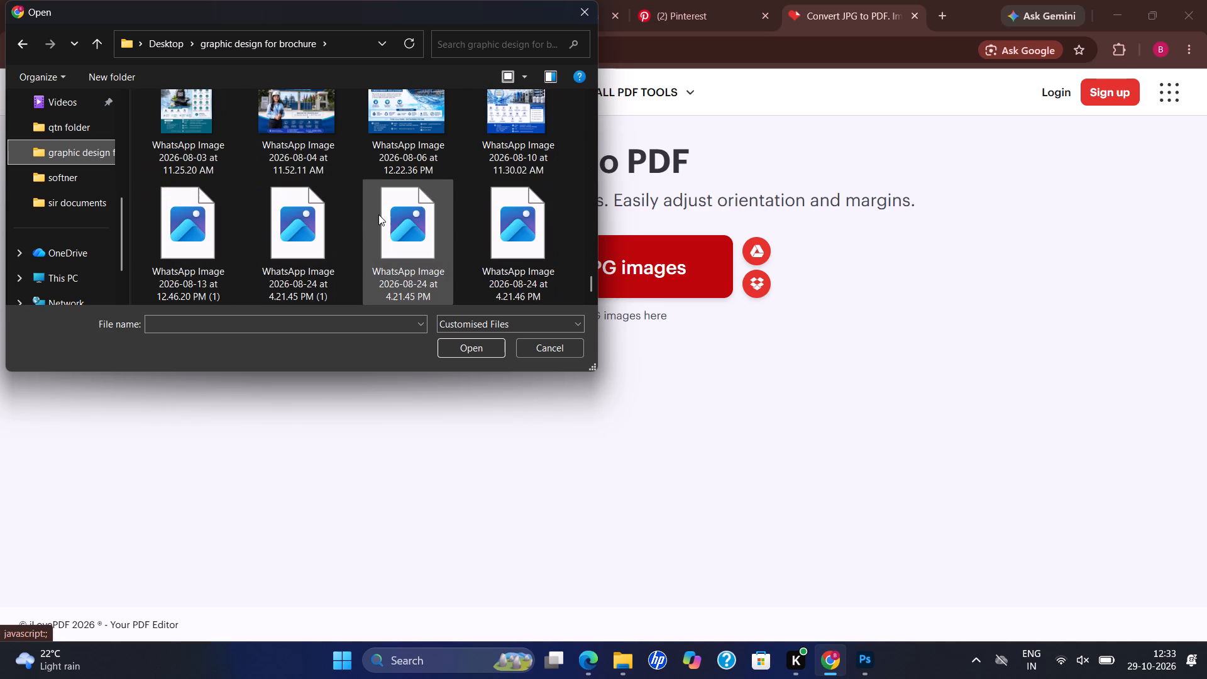
scroll(378, 214, up, 1)
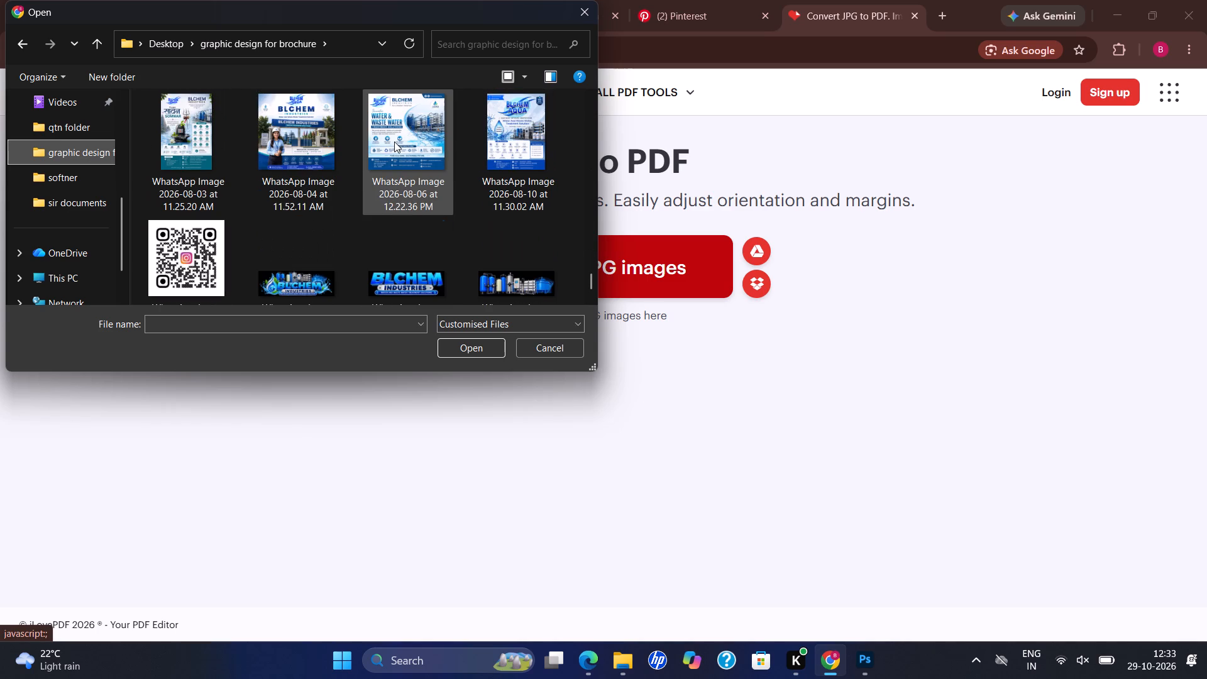
scroll(394, 141, up, 1)
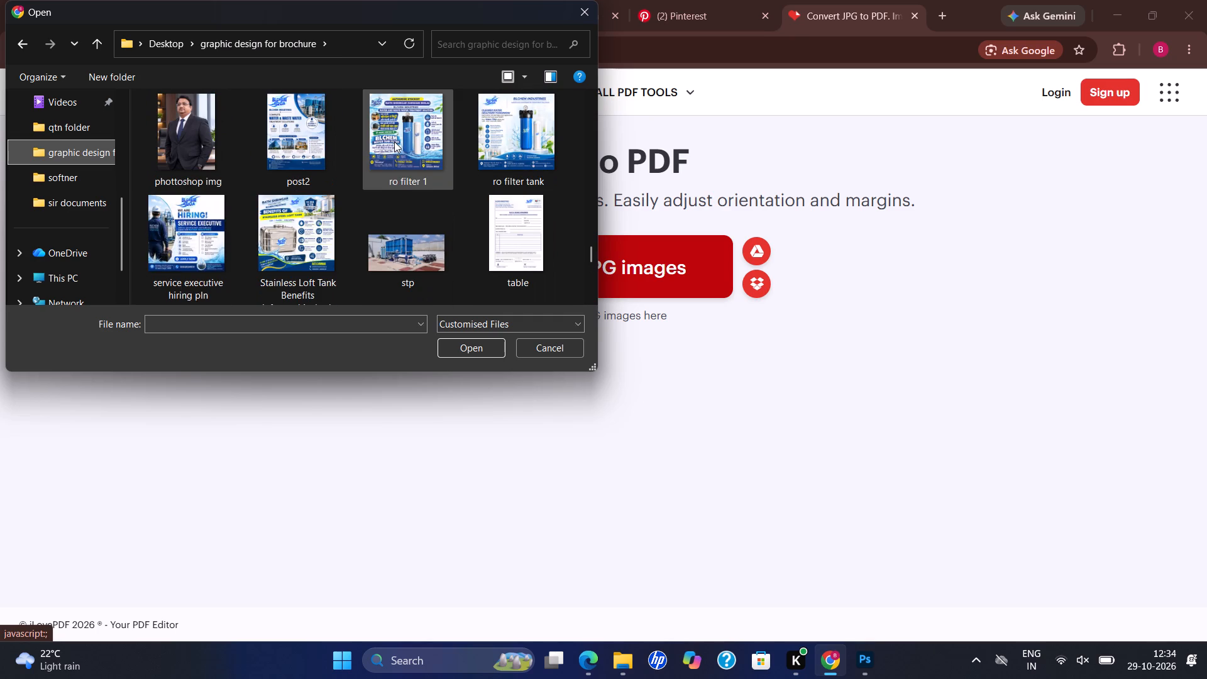
scroll(394, 141, up, 2)
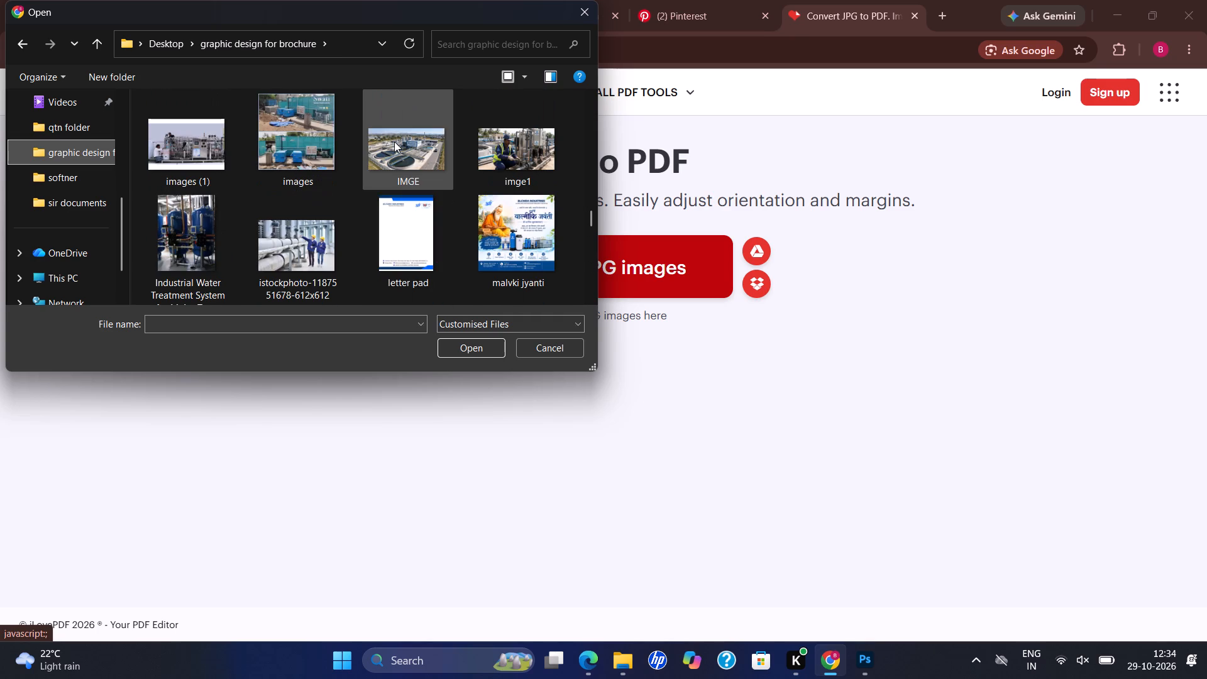
scroll(394, 141, up, 1)
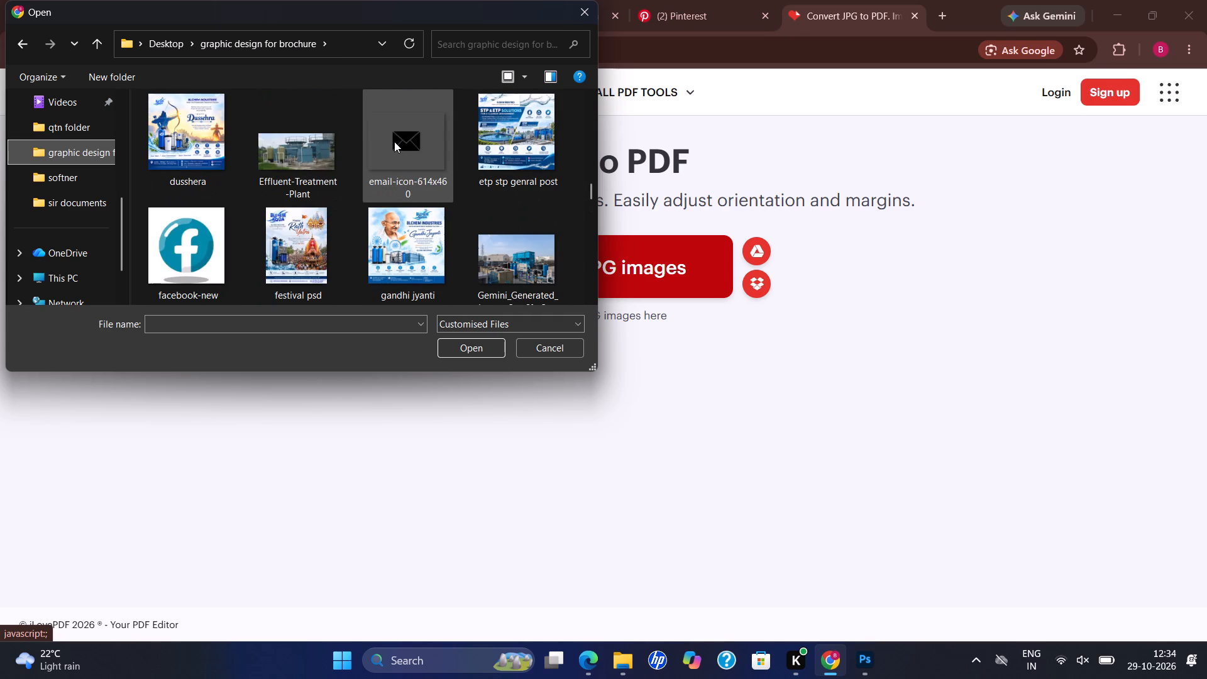
scroll(394, 141, up, 2)
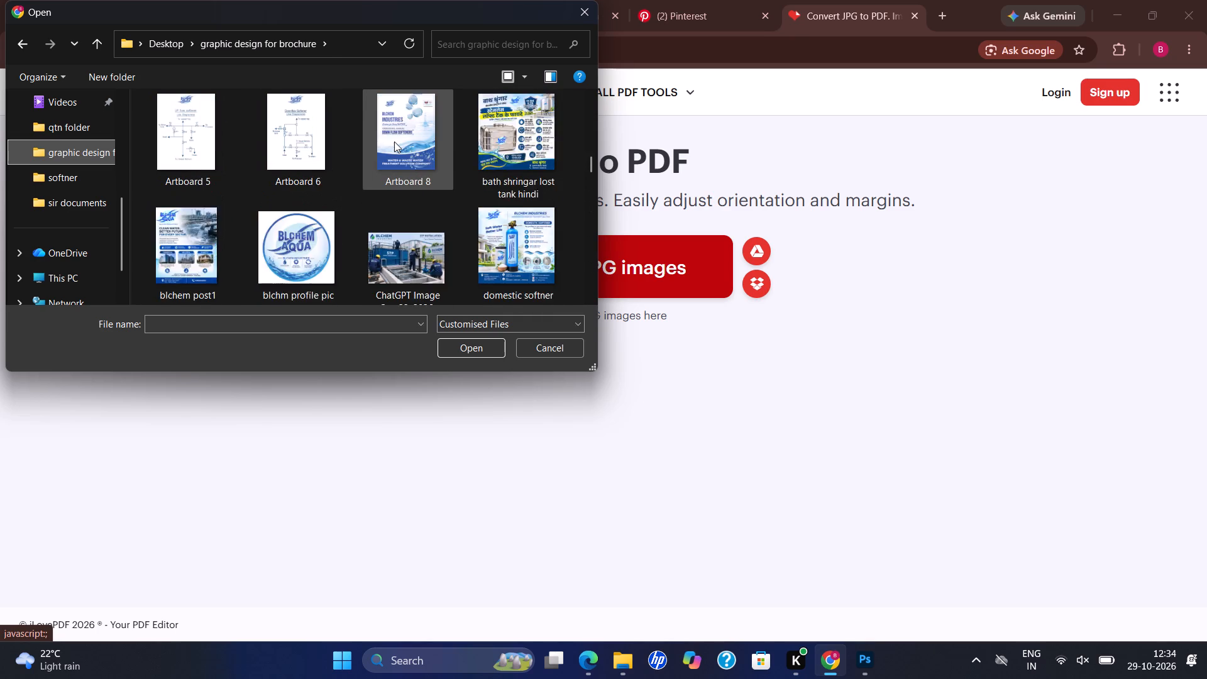
scroll(394, 141, up, 2)
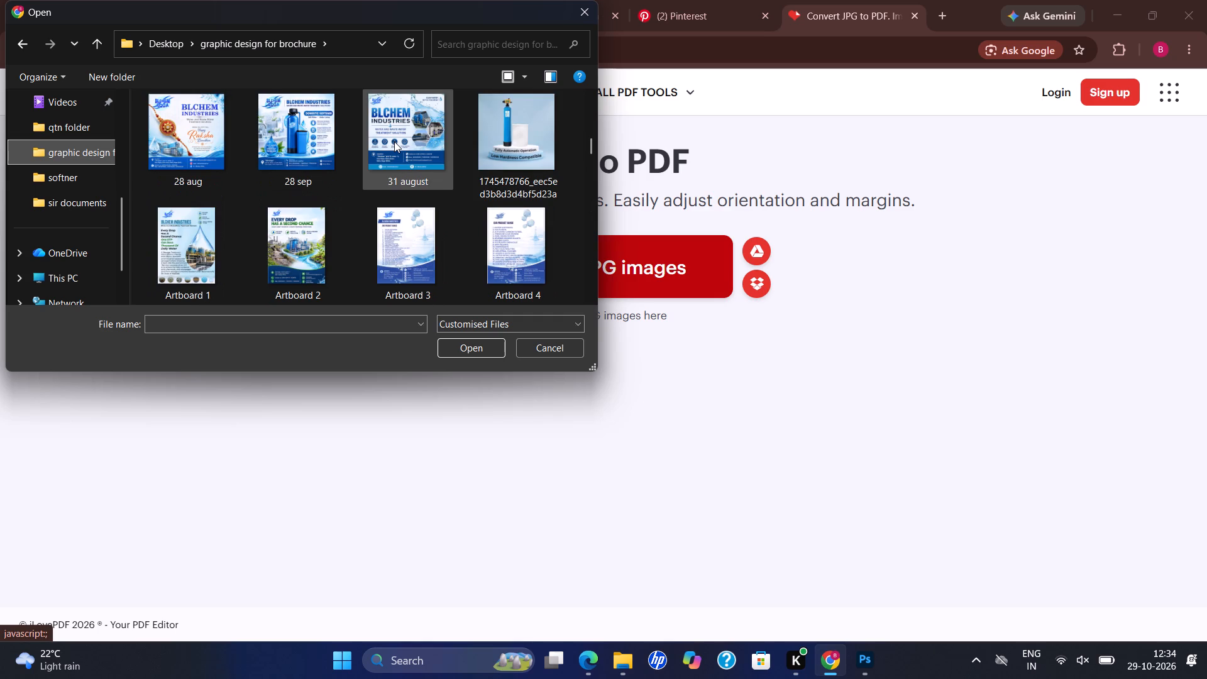
scroll(394, 141, up, 2)
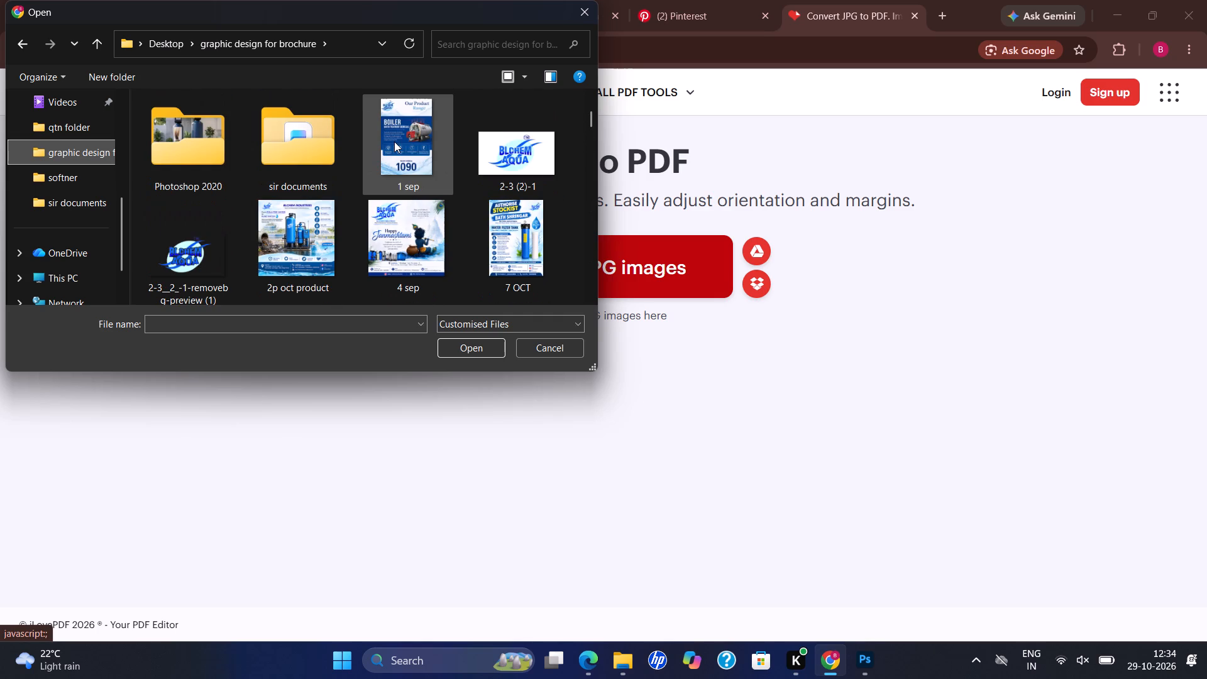
scroll(394, 141, up, 1)
scroll(383, 218, down, 1)
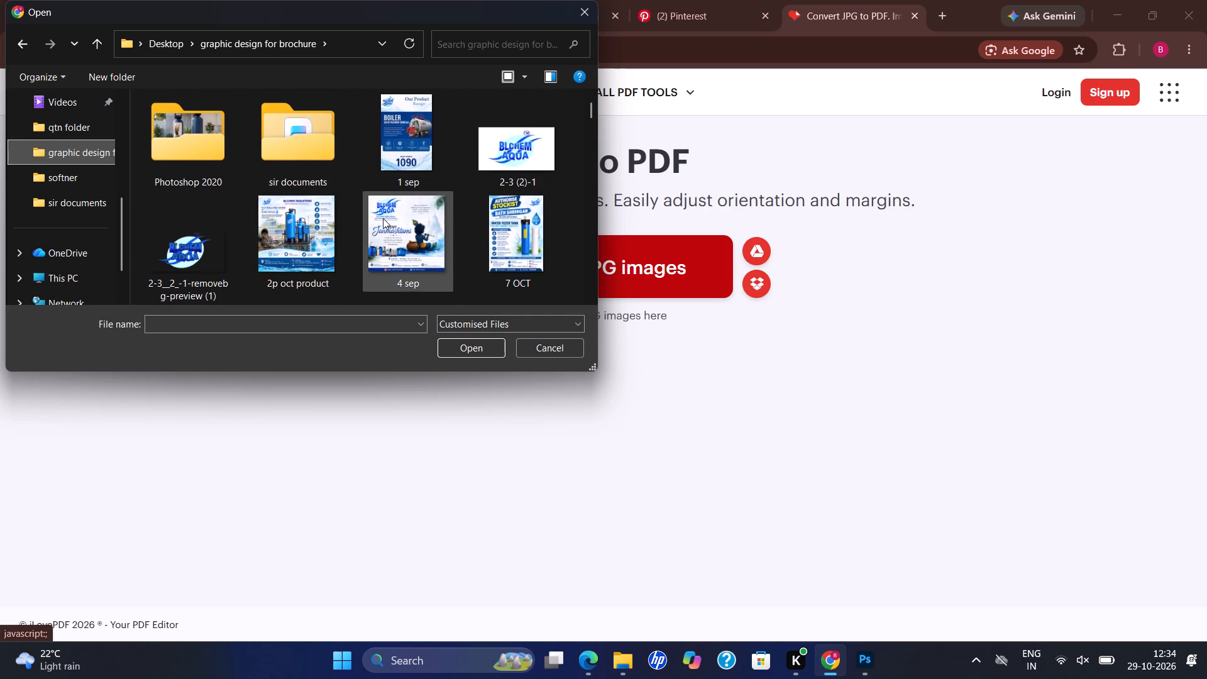
scroll(383, 218, down, 2)
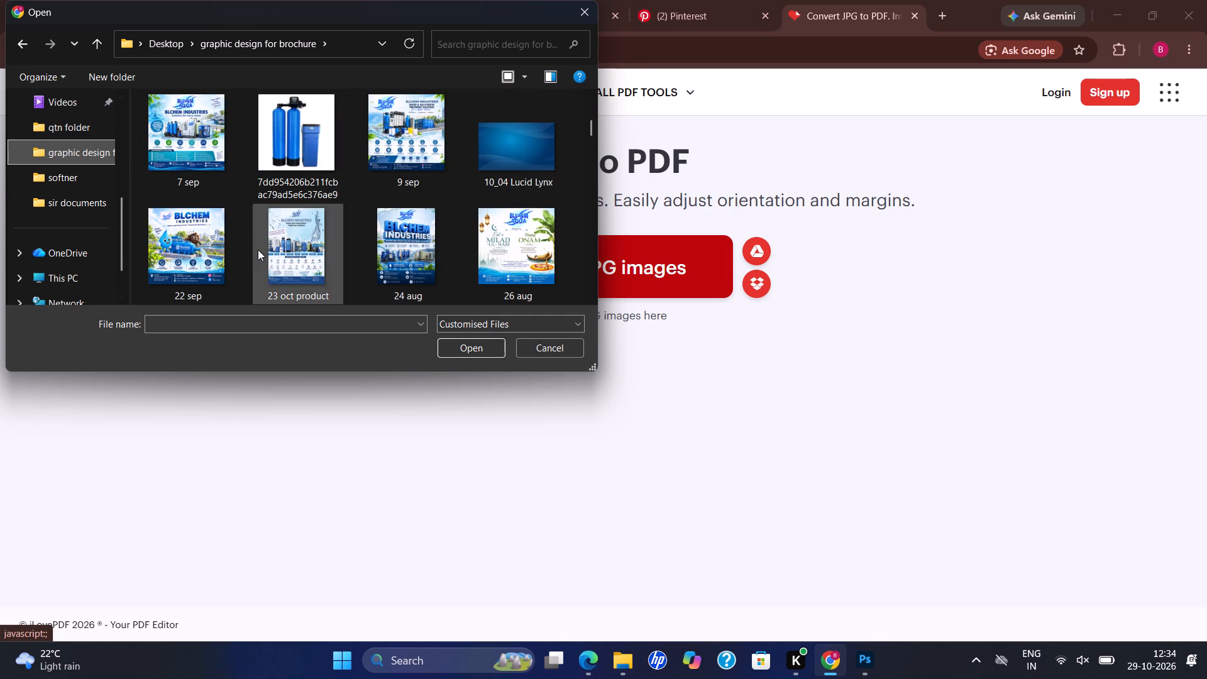
scroll(258, 250, down, 2)
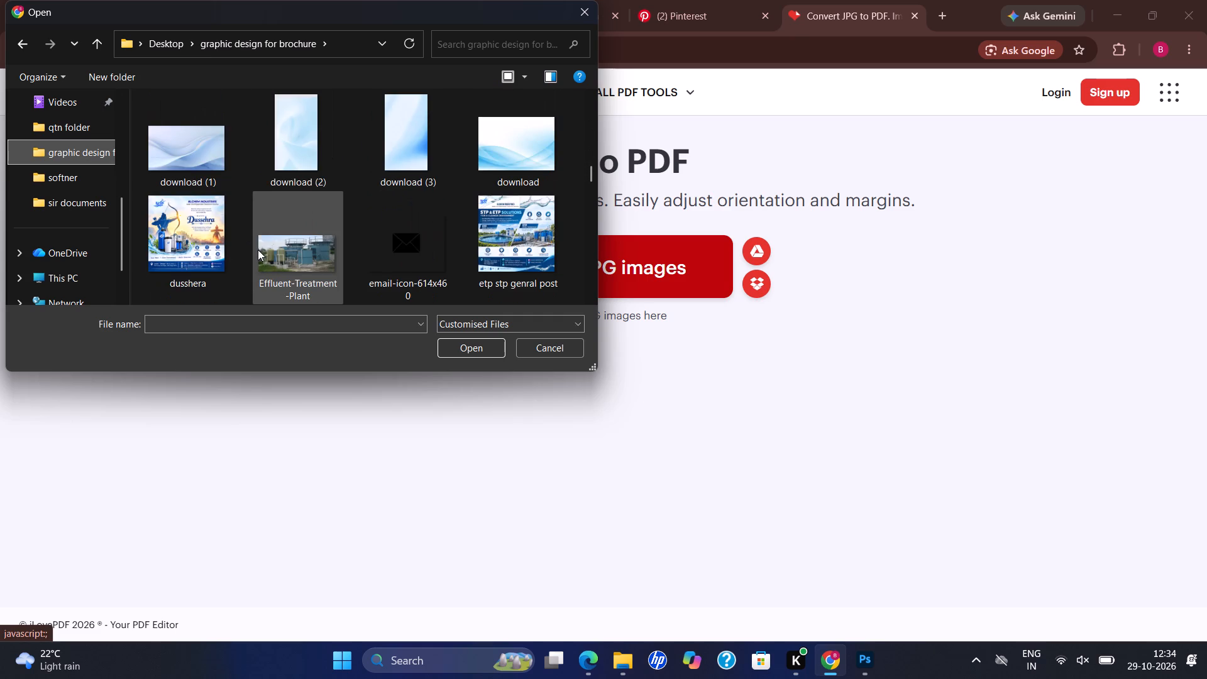
scroll(258, 250, down, 2)
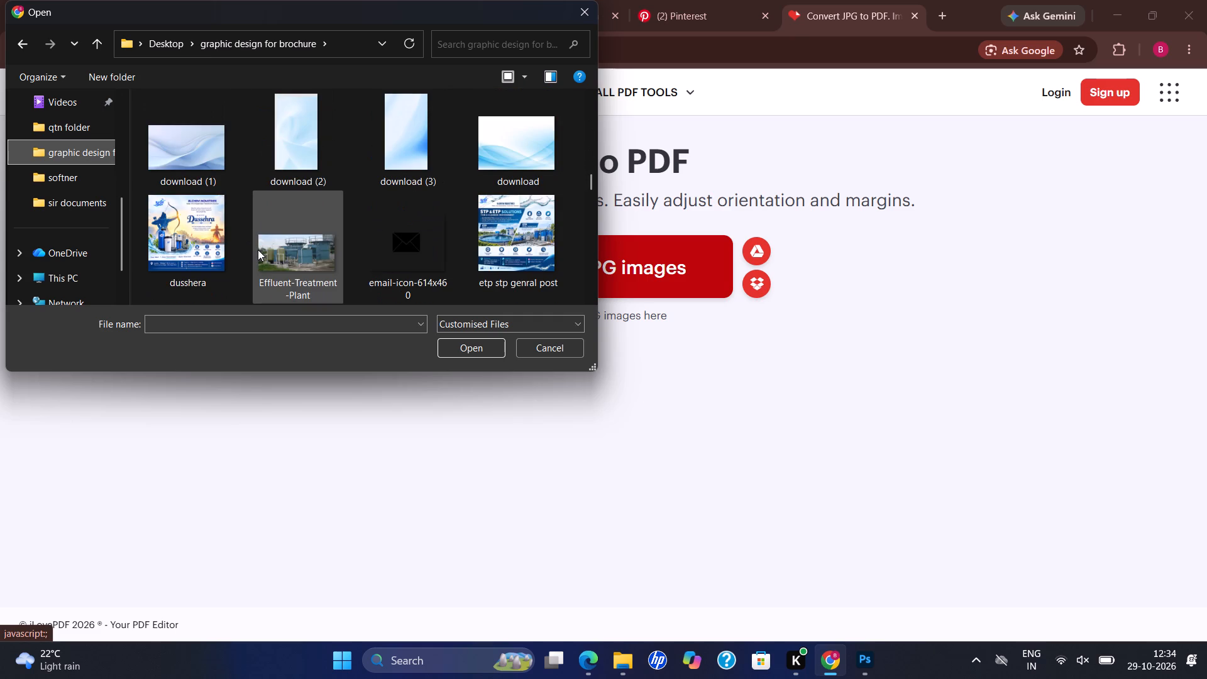
scroll(258, 250, down, 3)
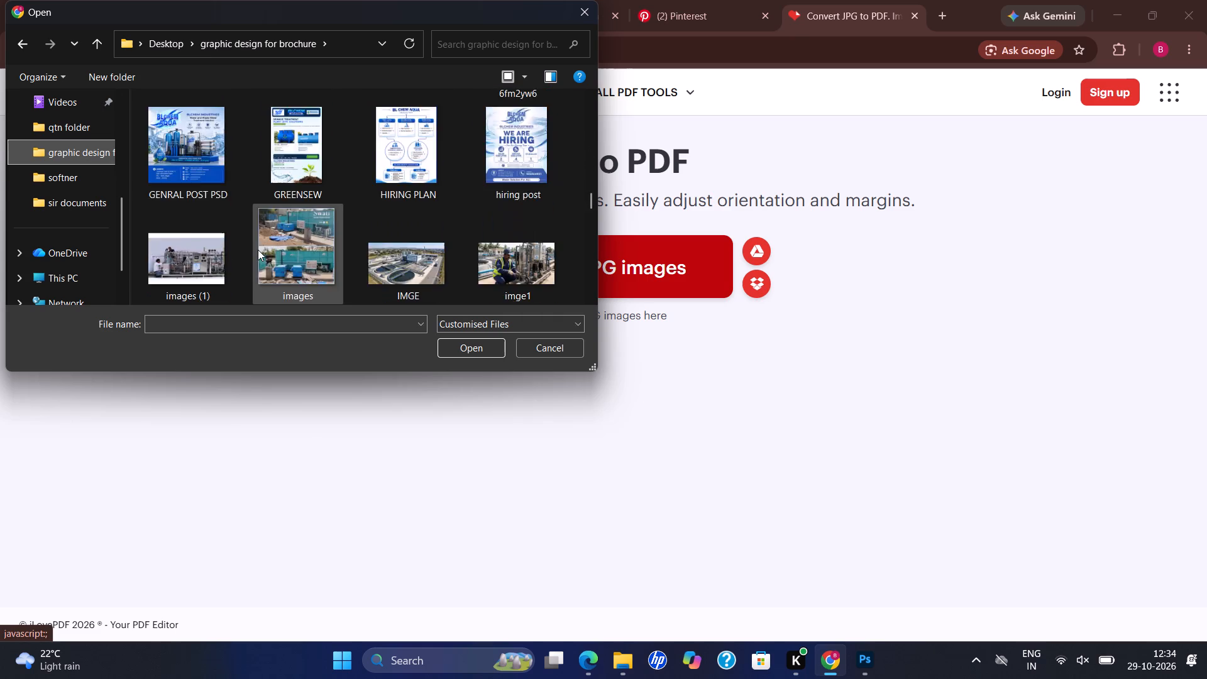
scroll(258, 250, down, 4)
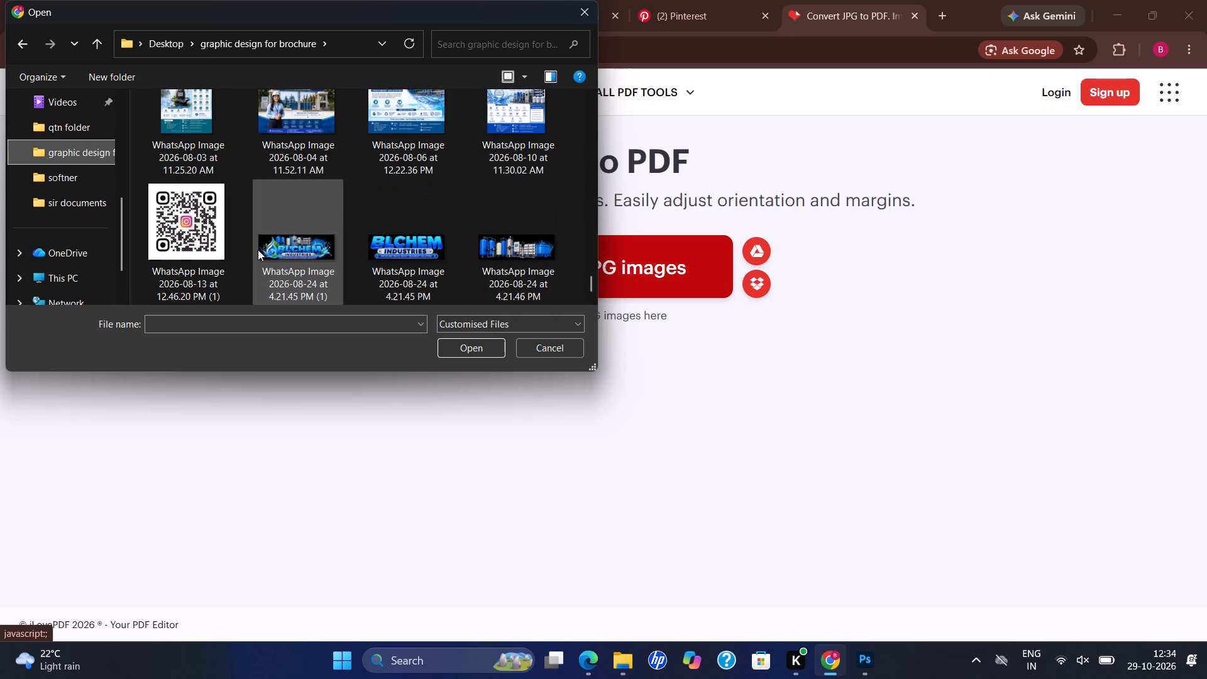
scroll(258, 250, down, 5)
click(581, 14)
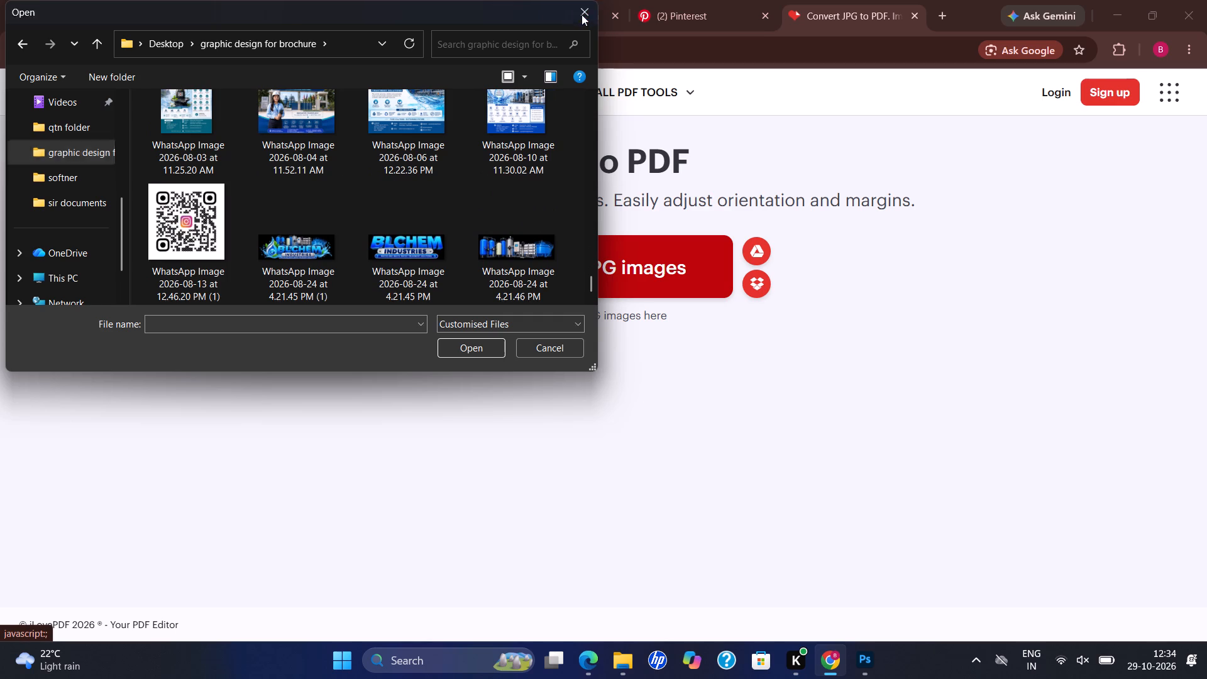
Switch to File Explorer and check the "graphic design for brochure" and Documents folders for the exported artboard files.
click(619, 648)
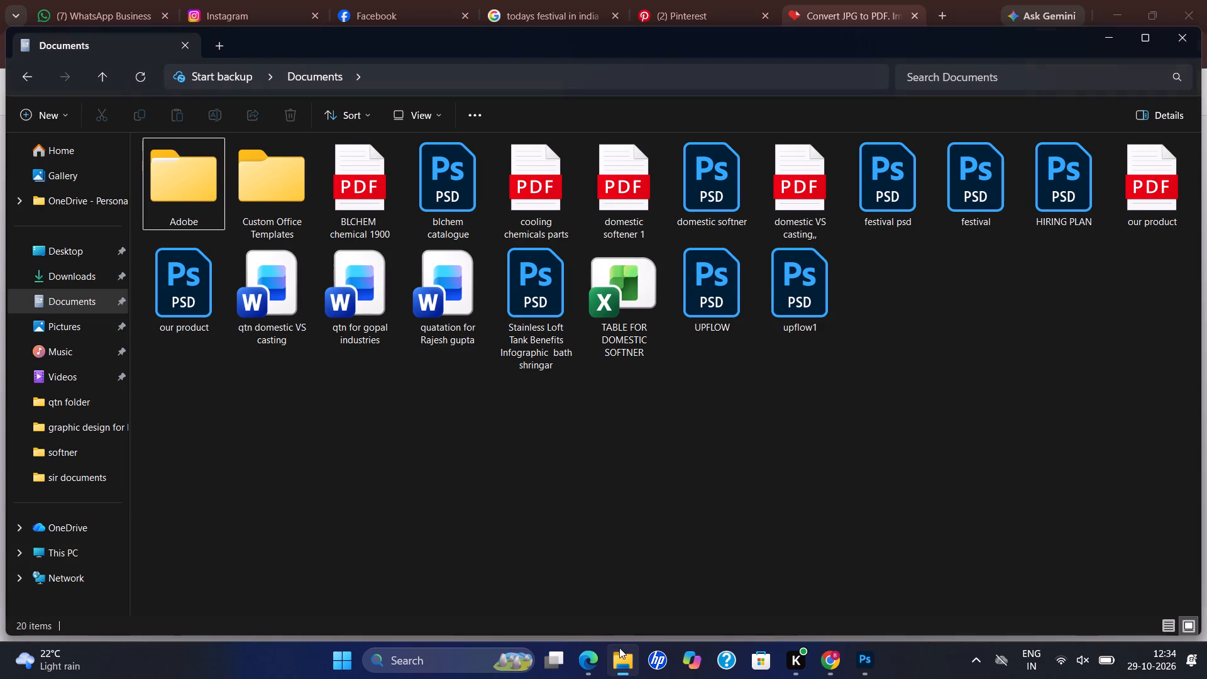
click(854, 659)
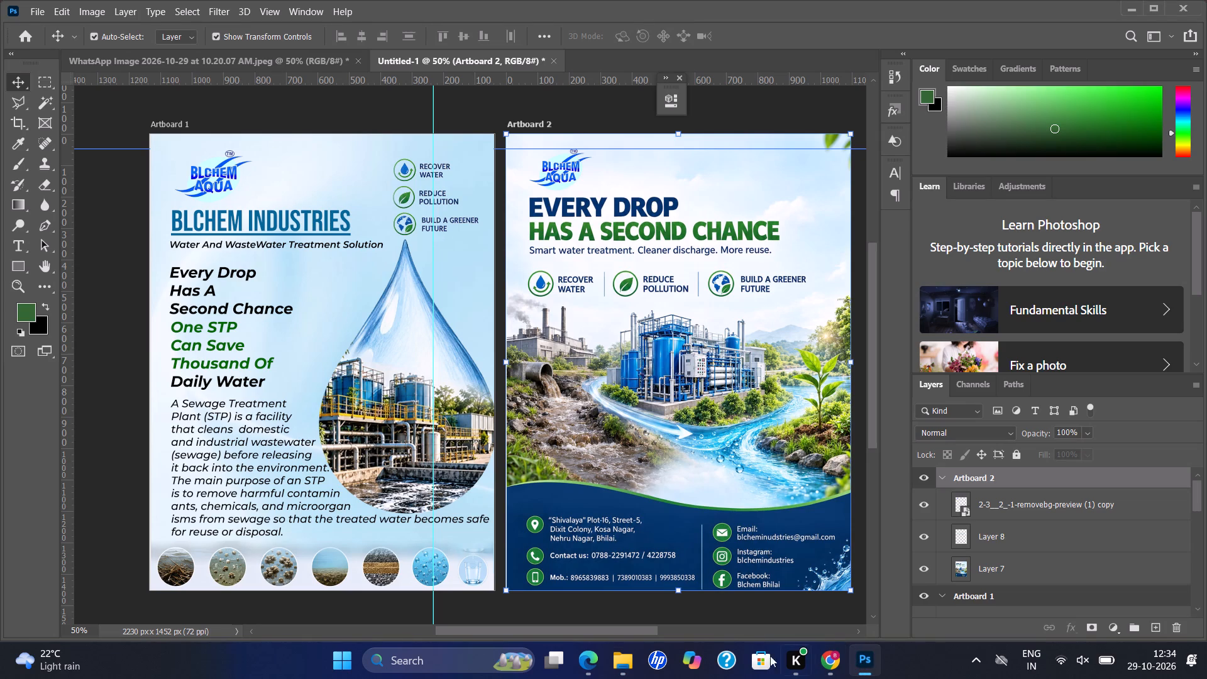
click(616, 666)
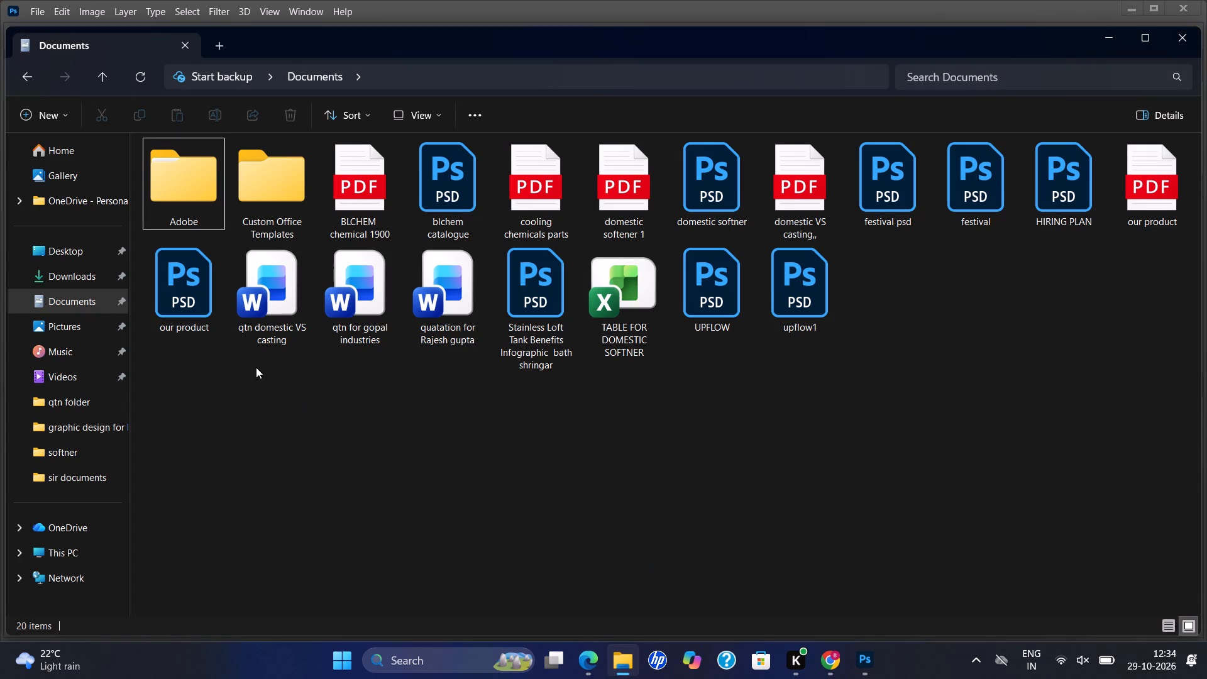
click(60, 416)
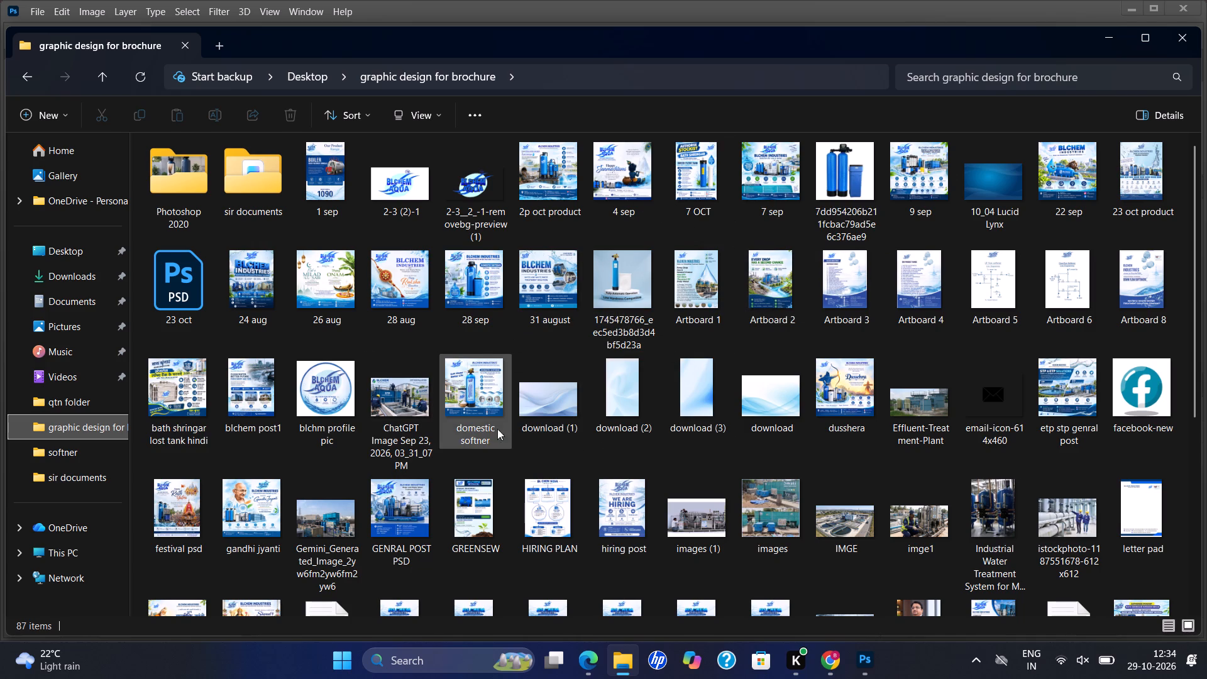
scroll(505, 439, down, 2)
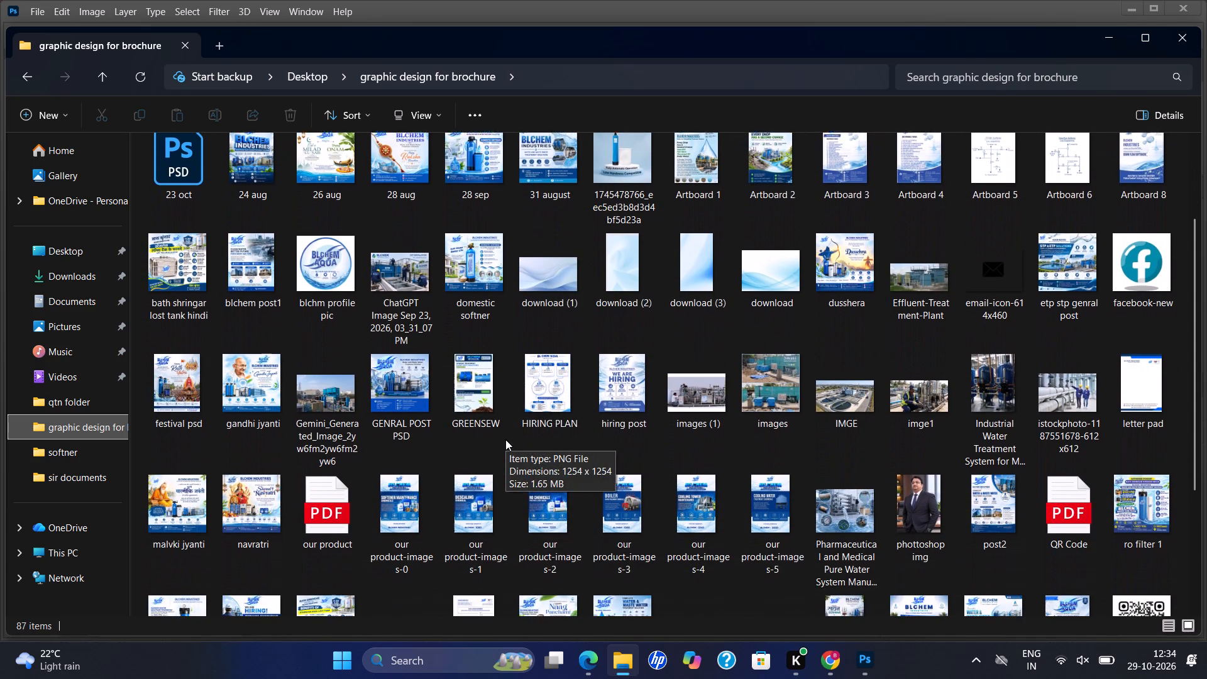
scroll(505, 439, down, 1)
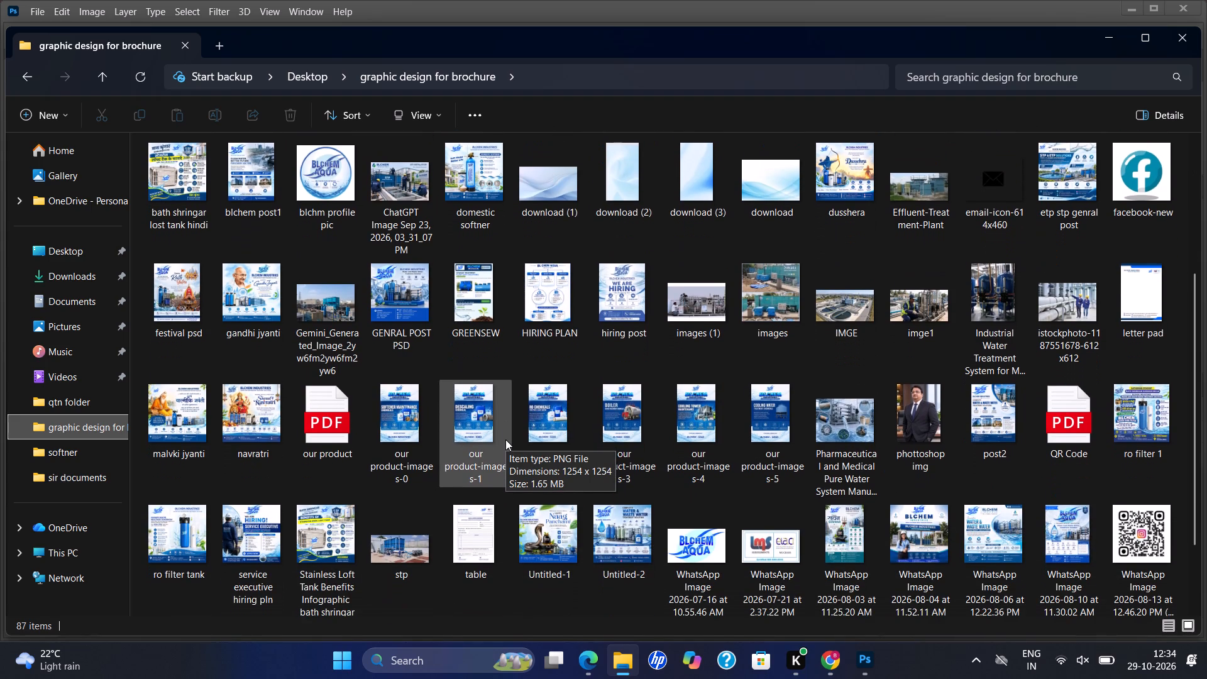
scroll(534, 351, down, 1)
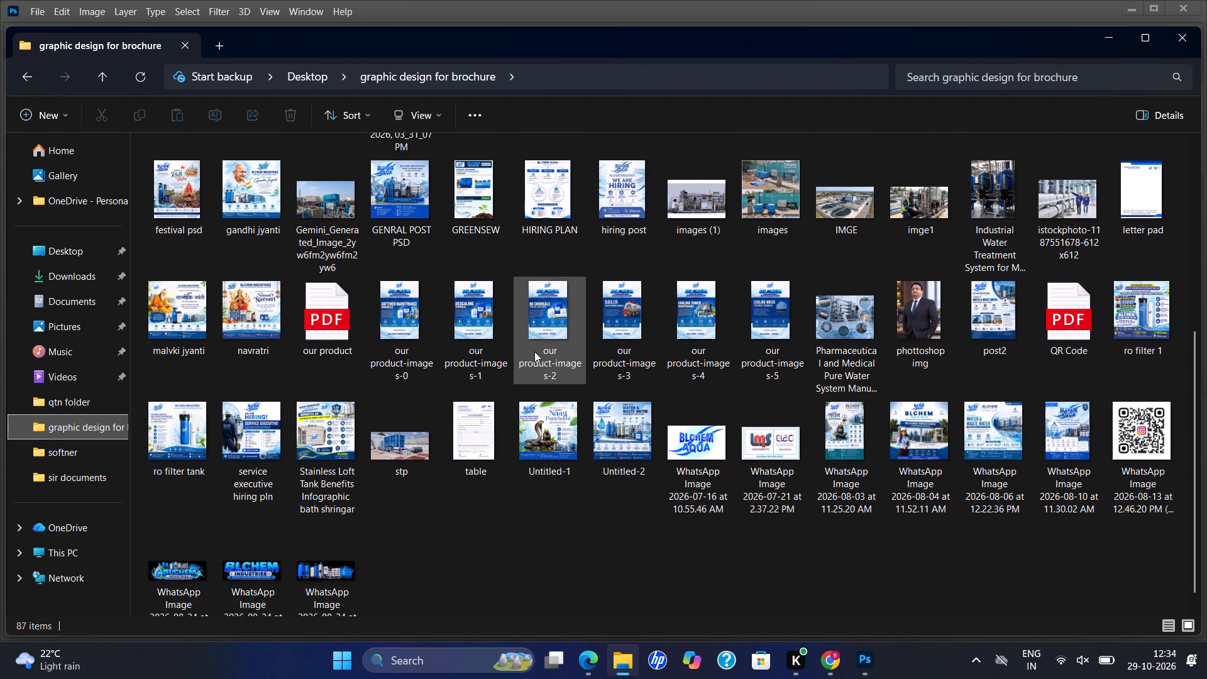
scroll(368, 385, up, 1)
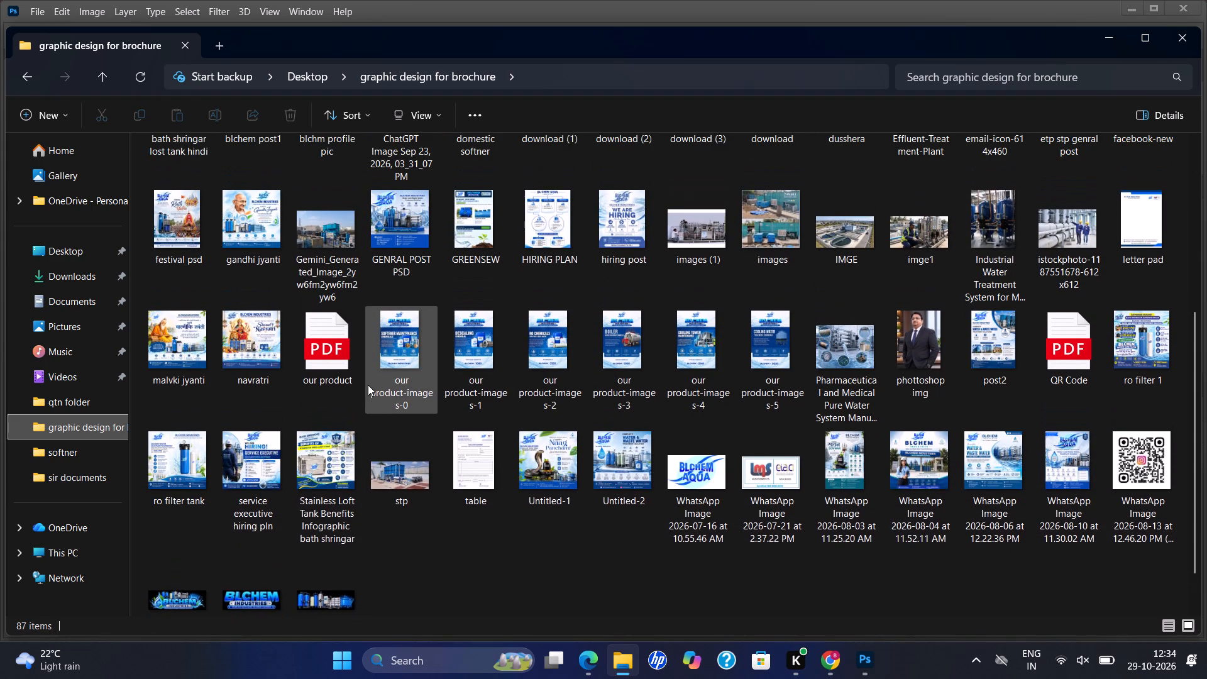
scroll(368, 385, up, 2)
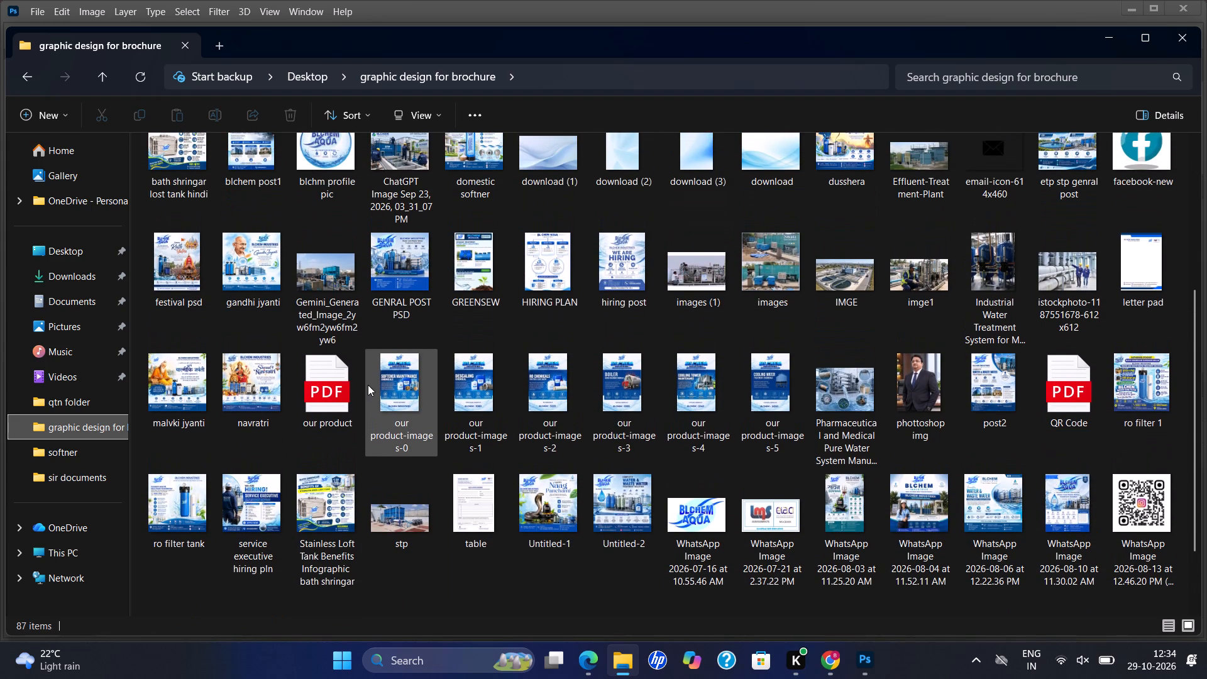
scroll(368, 385, up, 2)
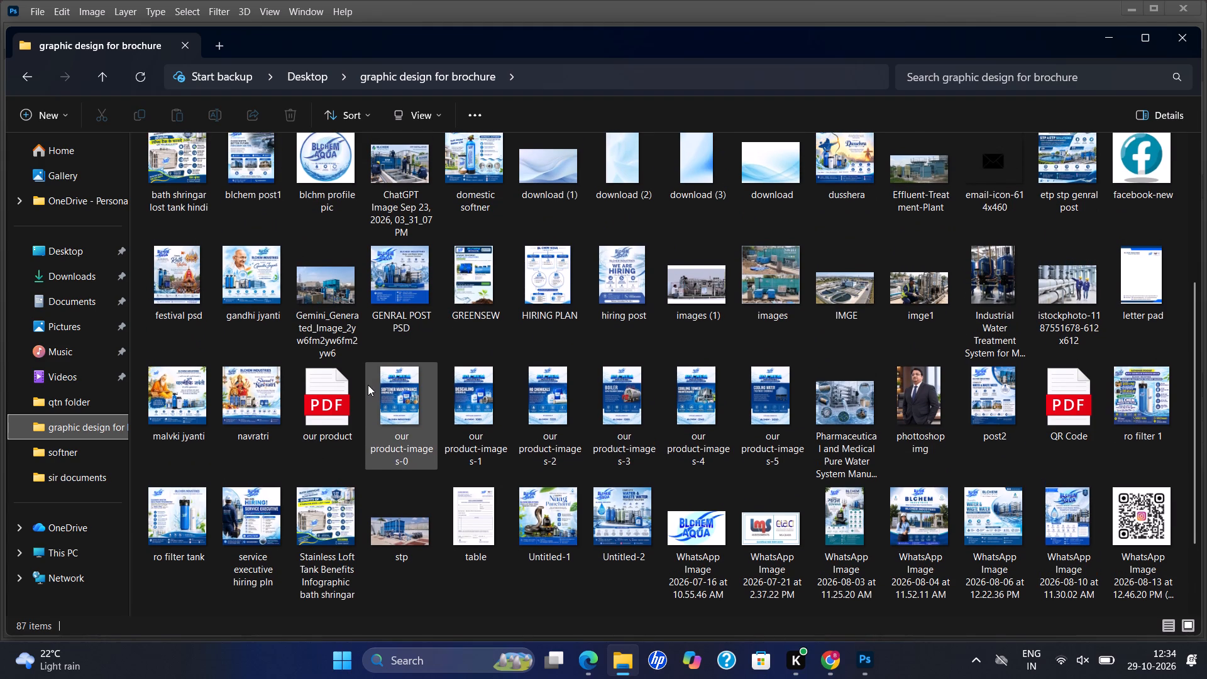
scroll(368, 385, up, 3)
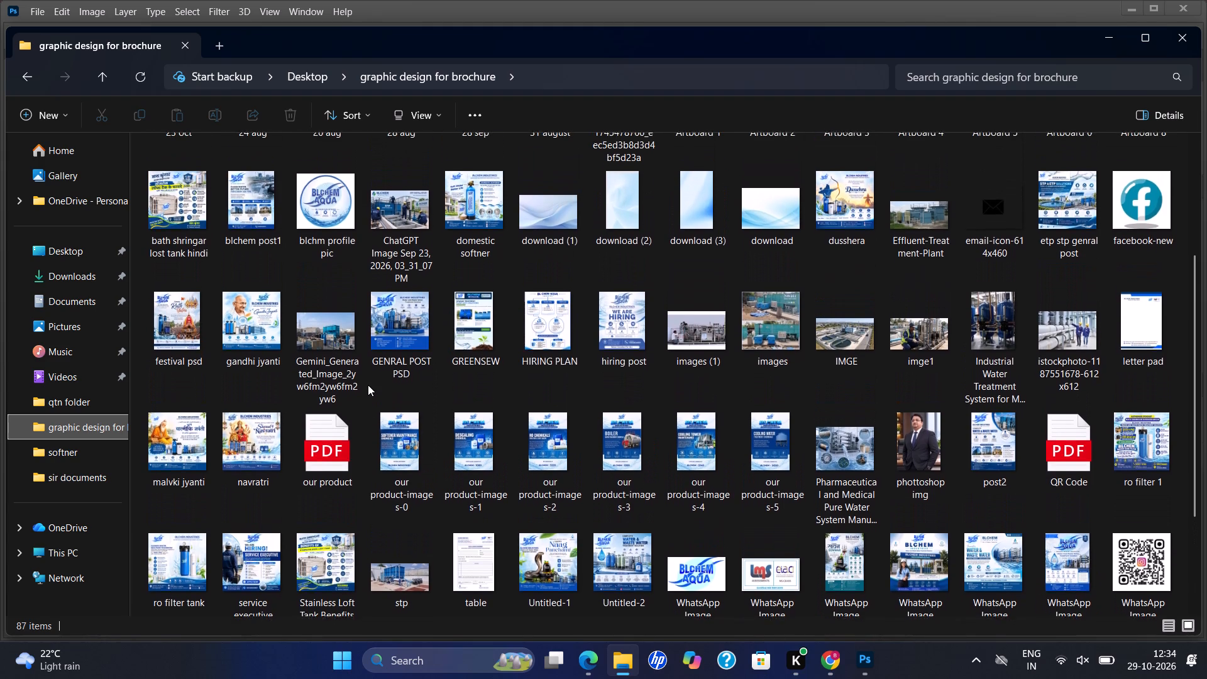
scroll(368, 385, up, 4)
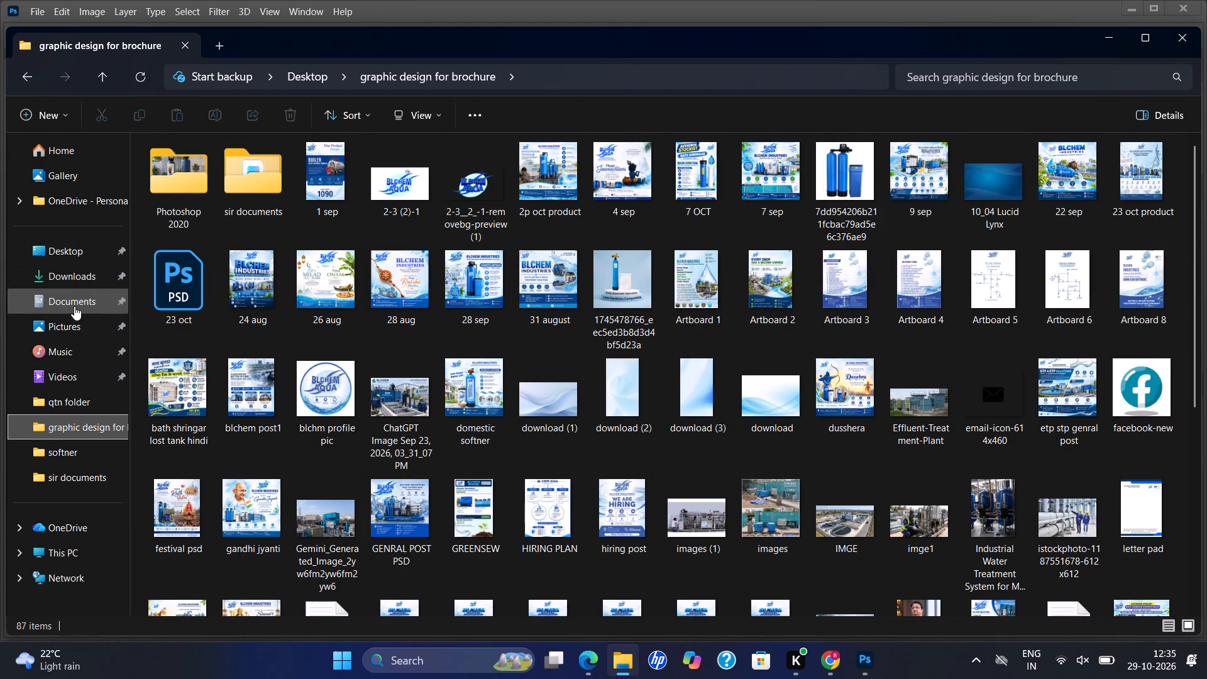
click(74, 306)
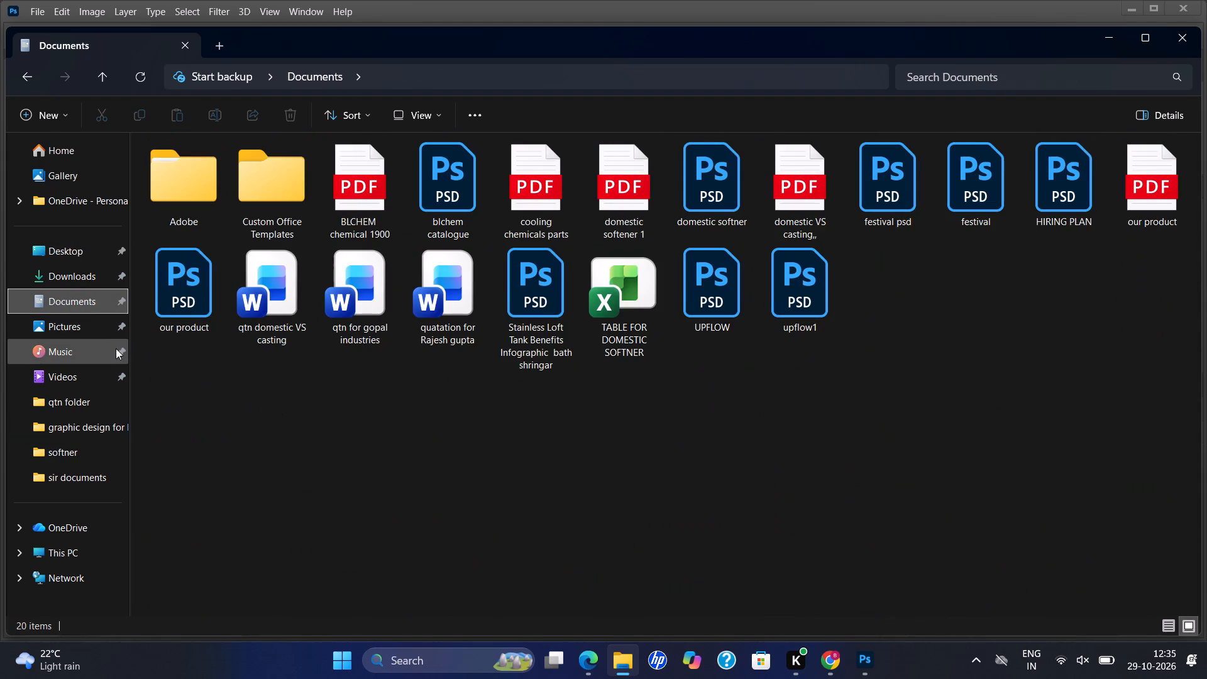
click(116, 348)
Switch to Photoshop and export Artboard 1 and Artboard 2 again as PNG files into the "graphic design for brochure" folder.
click(849, 662)
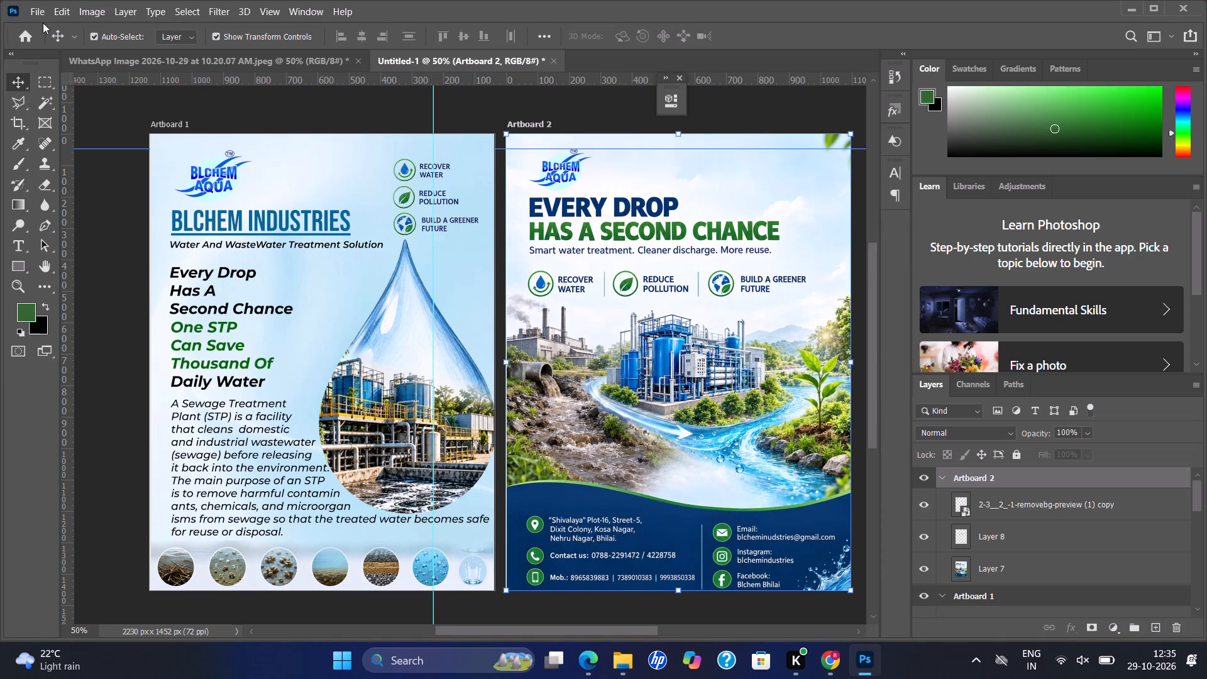
key(ctrl+s)
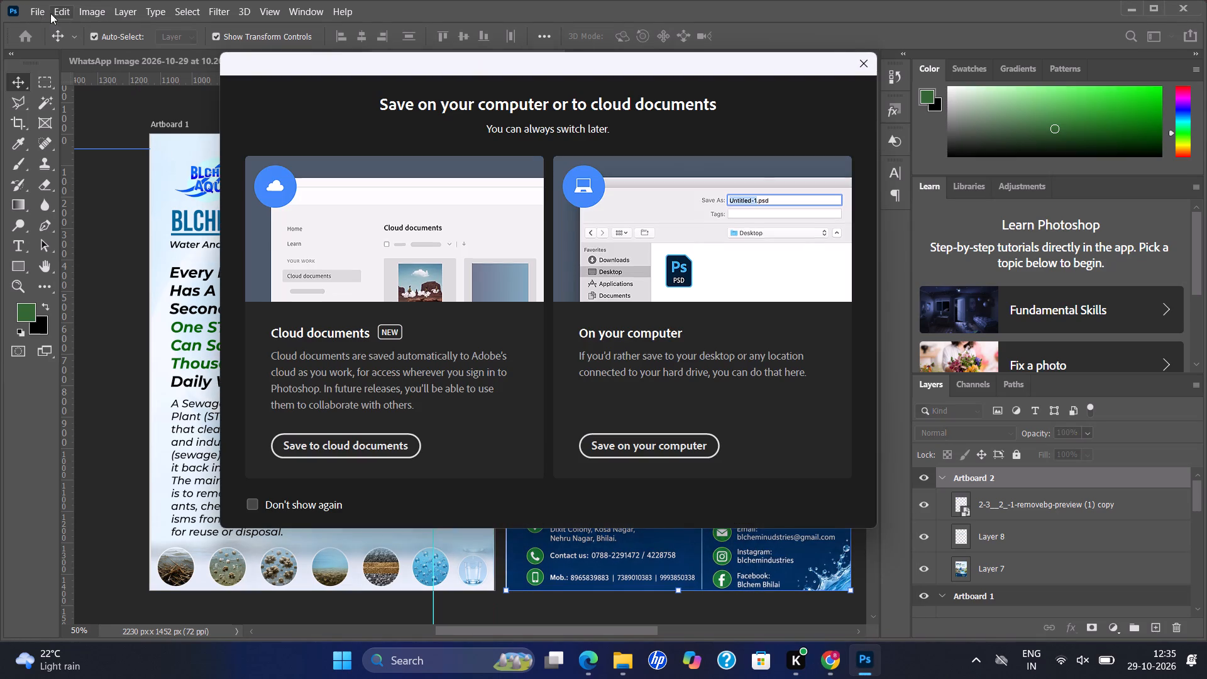
click(865, 66)
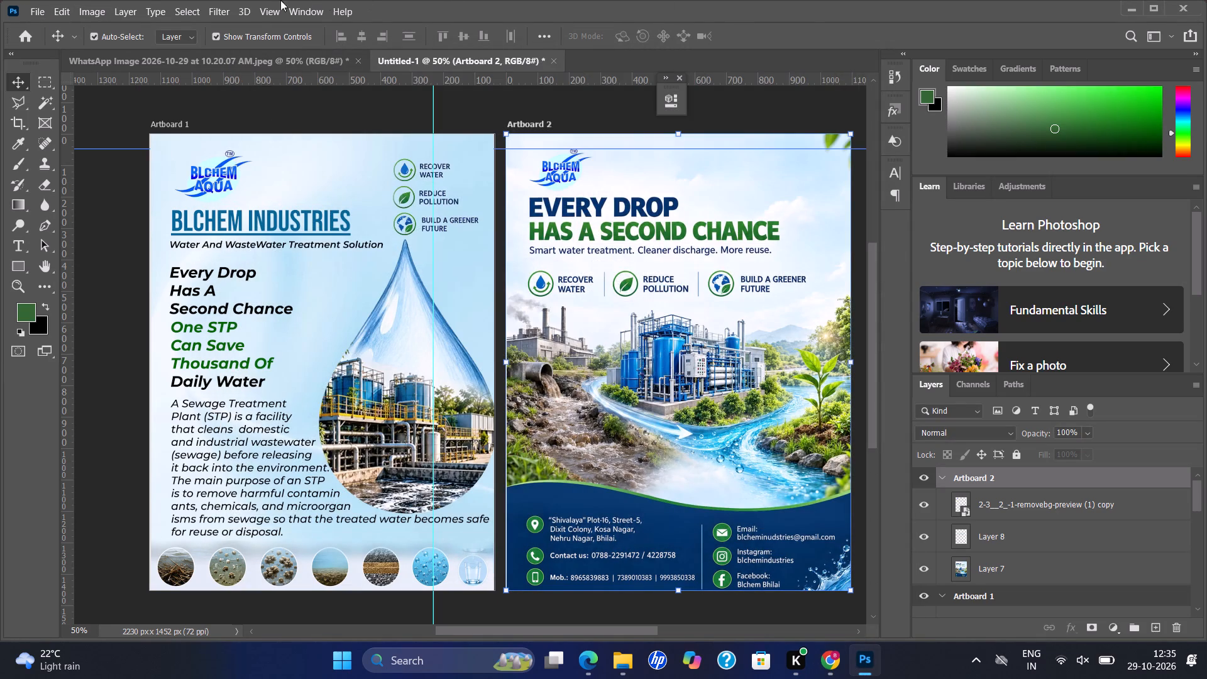
click(43, 8)
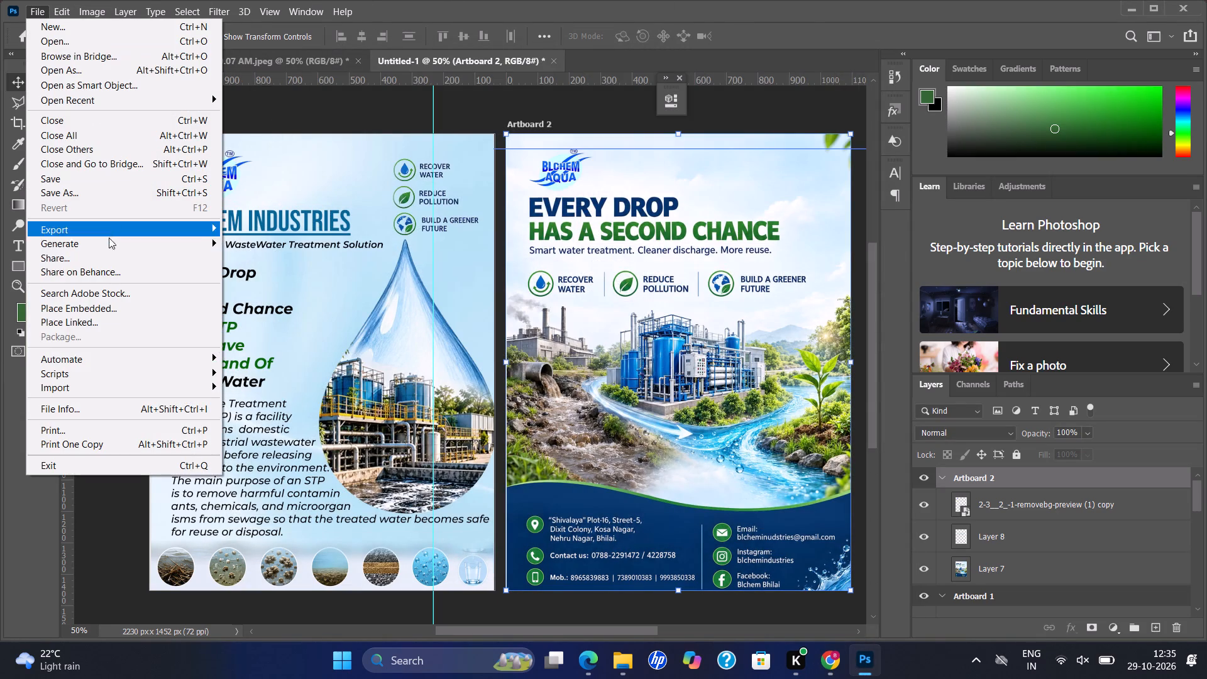
click(138, 233)
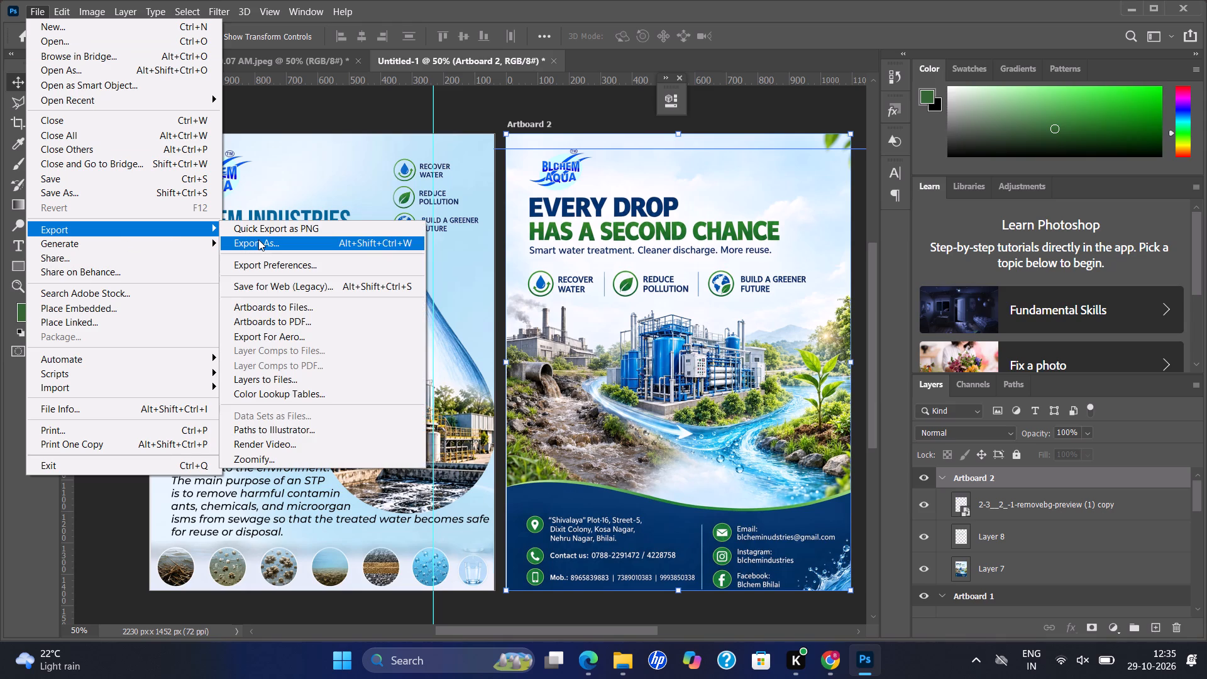
click(258, 240)
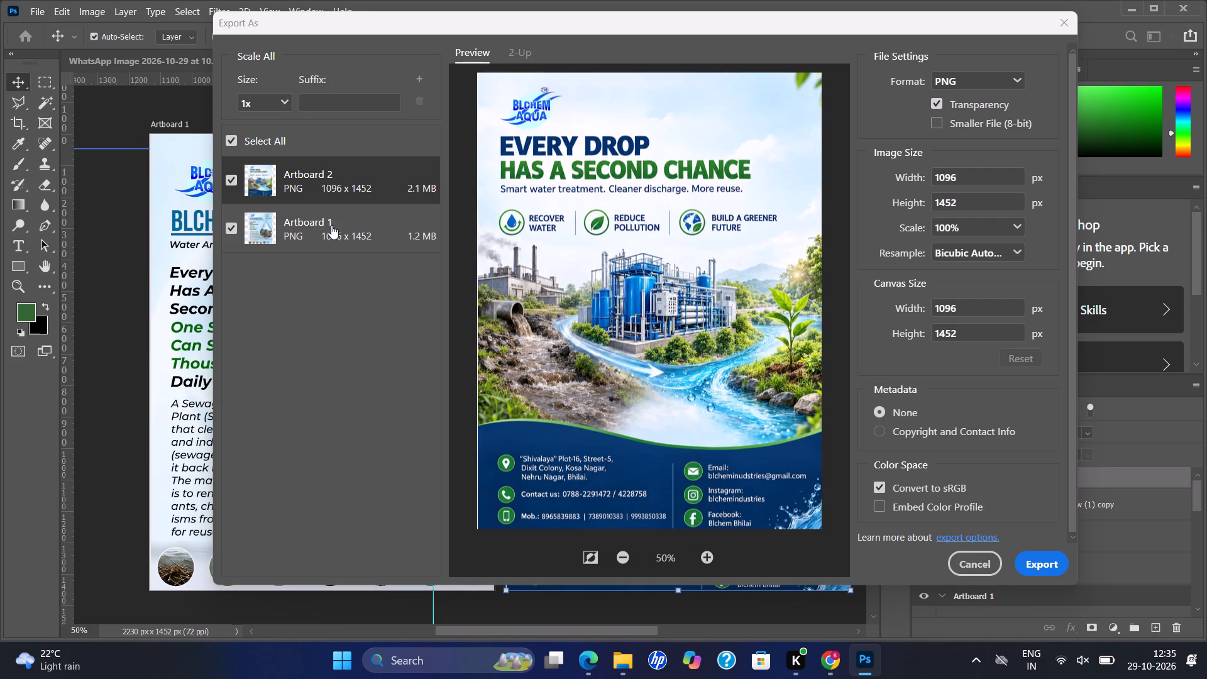
click(331, 225)
click(340, 194)
click(1030, 572)
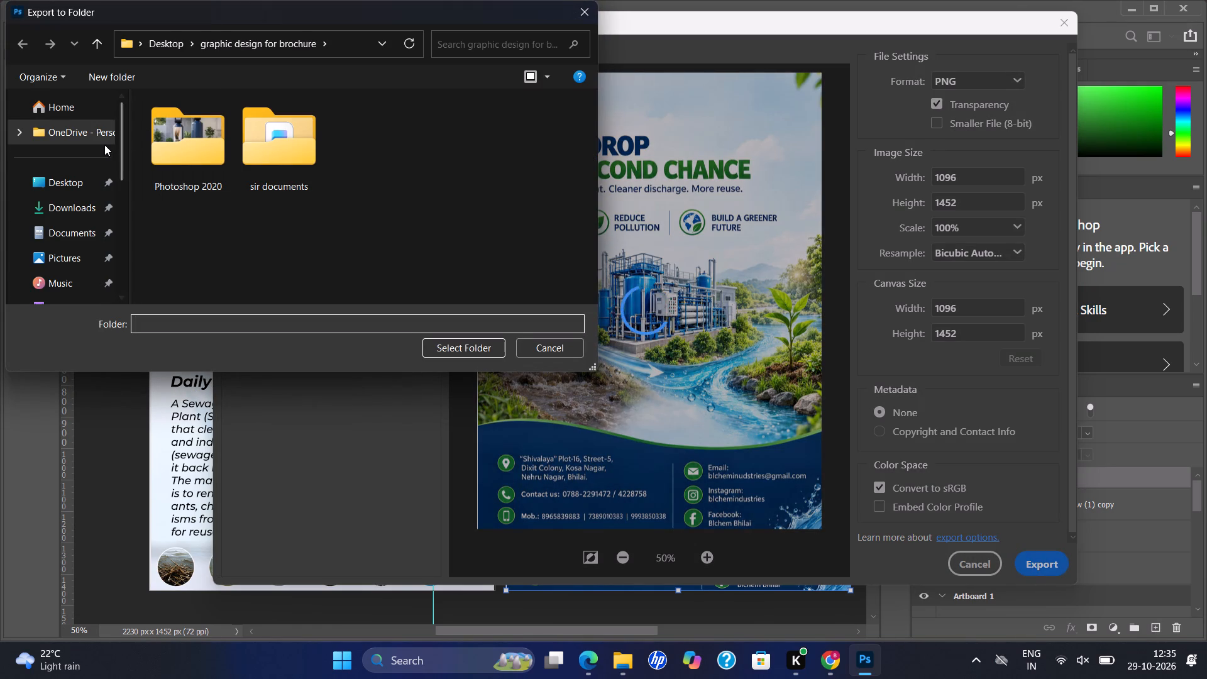
scroll(74, 197, down, 1)
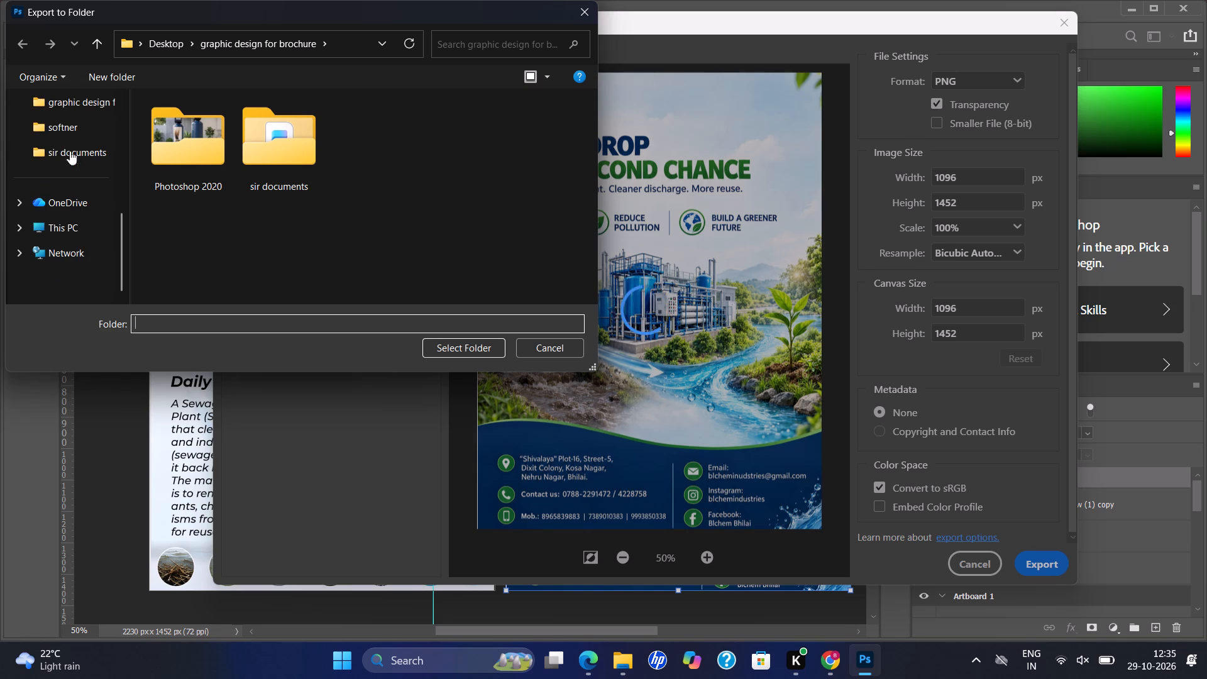
click(78, 111)
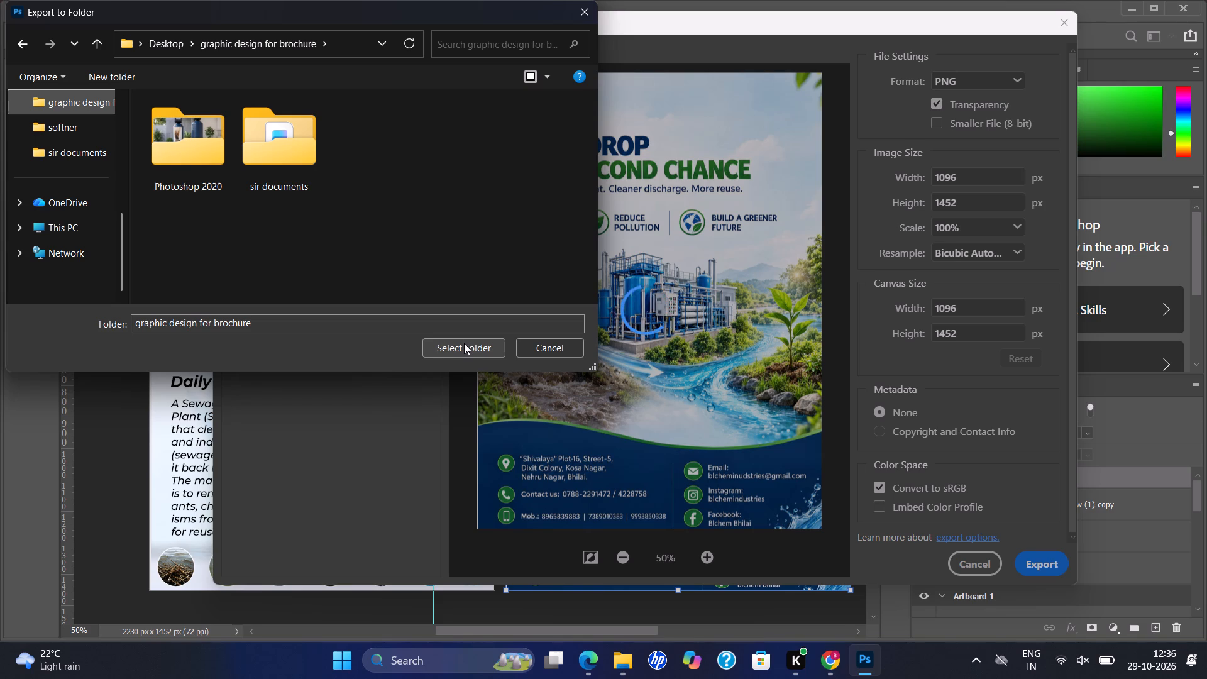
click(464, 343)
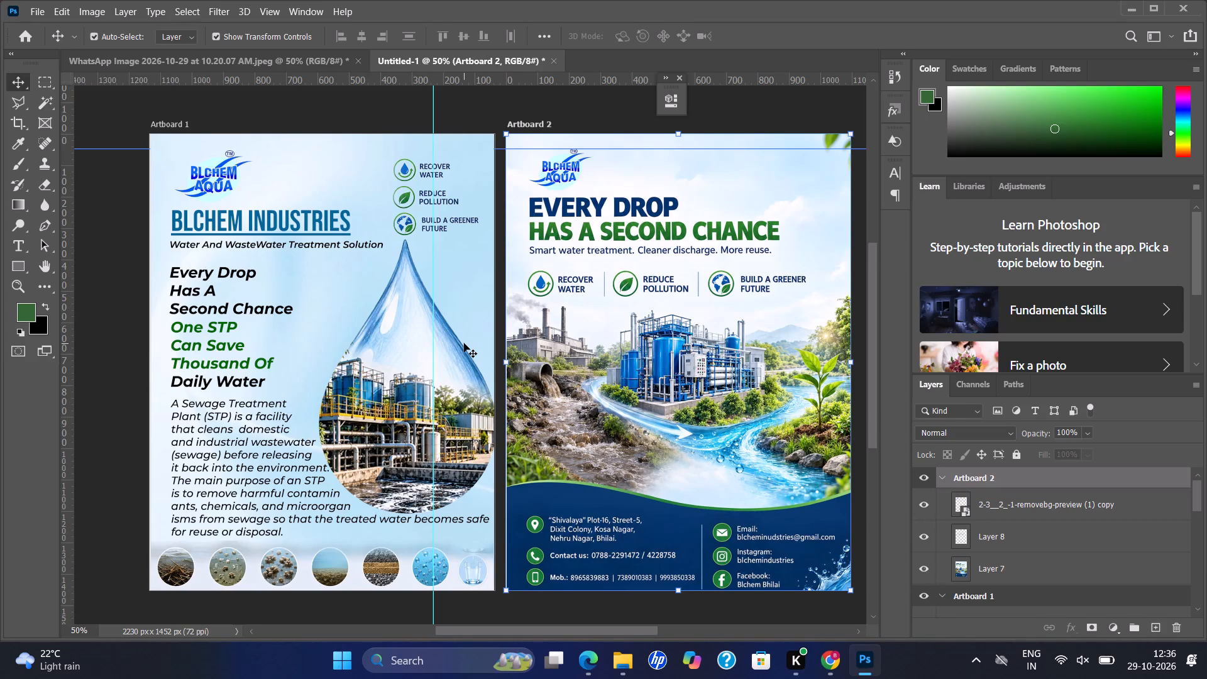
Switch to File Explorer and check the "graphic design for brochure" folder for the exported artboard images.
click(626, 665)
click(46, 428)
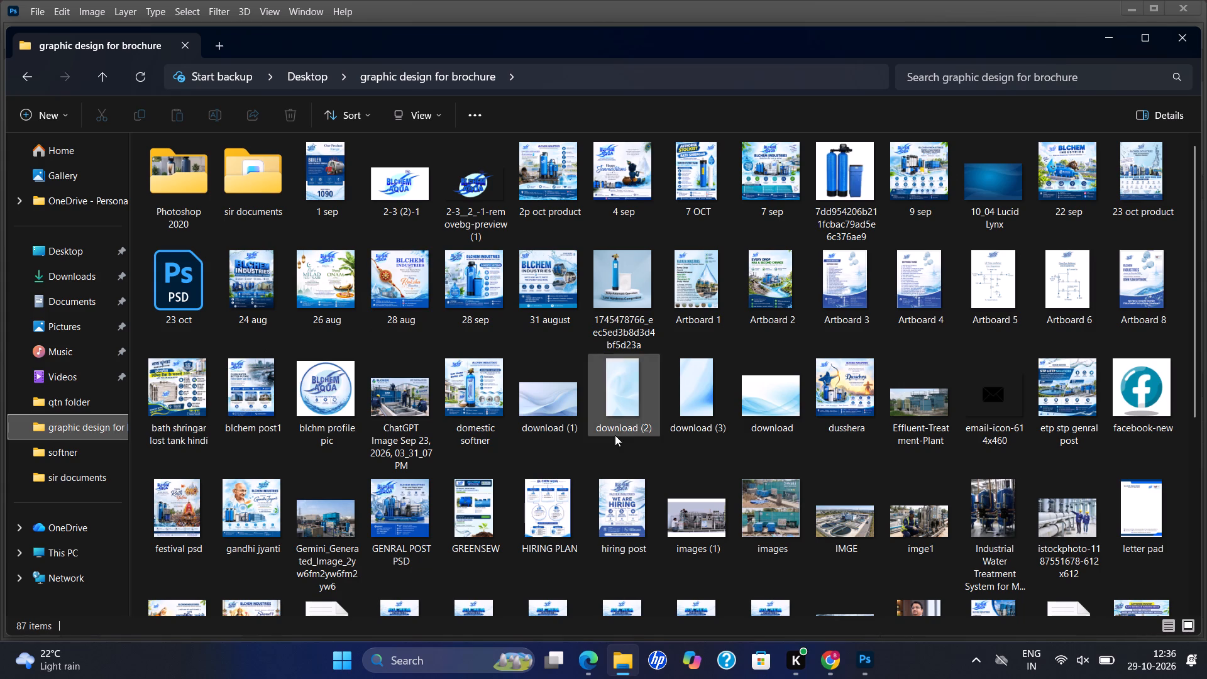
Switch to the JPG to PDF page in Chrome and start choosing images to upload, looking for the "graphic design for brochure" folder.
click(822, 671)
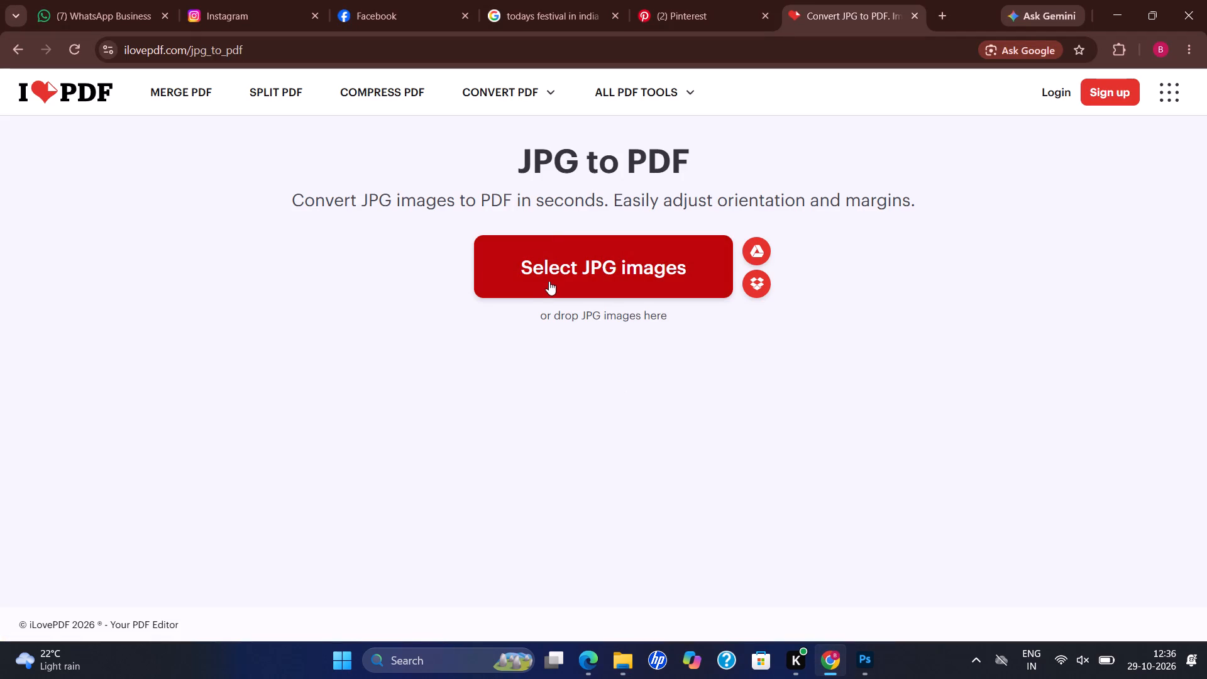
click(551, 281)
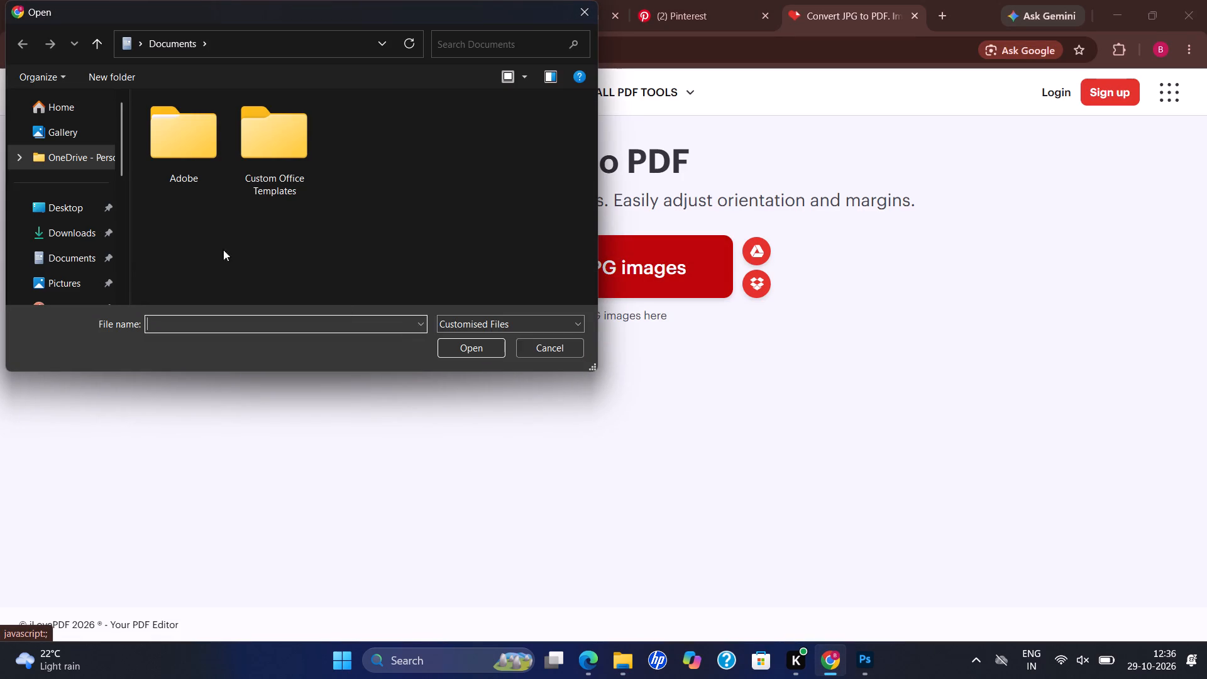
scroll(78, 248, down, 2)
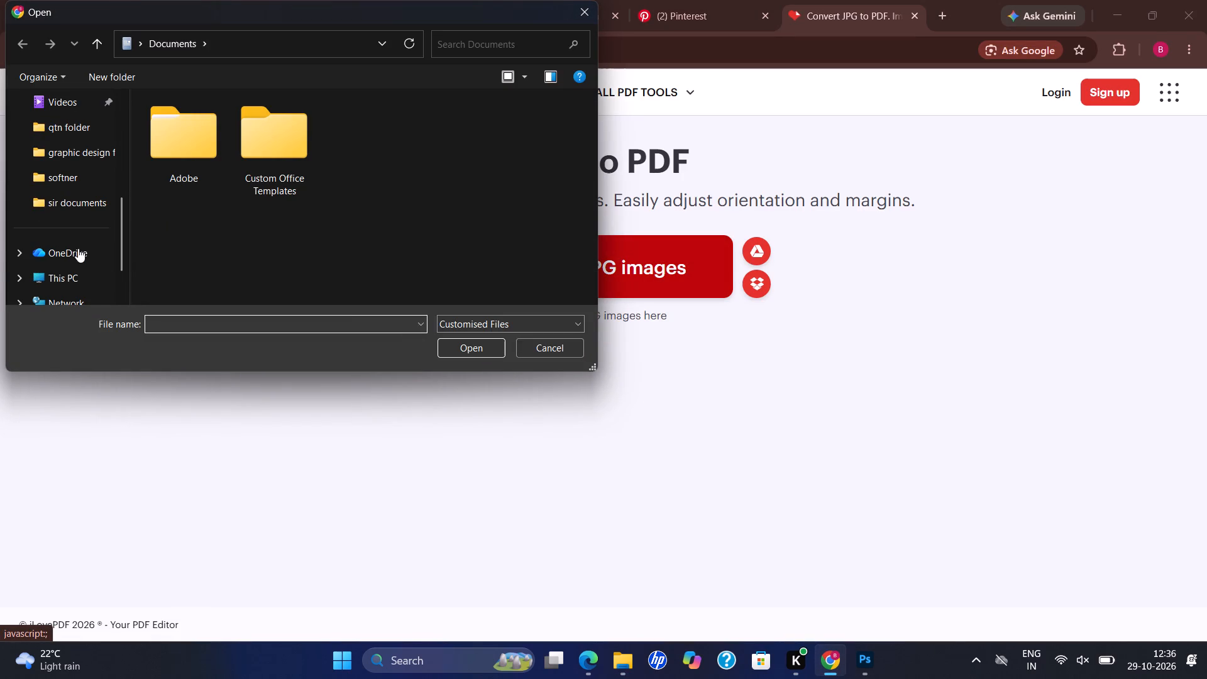
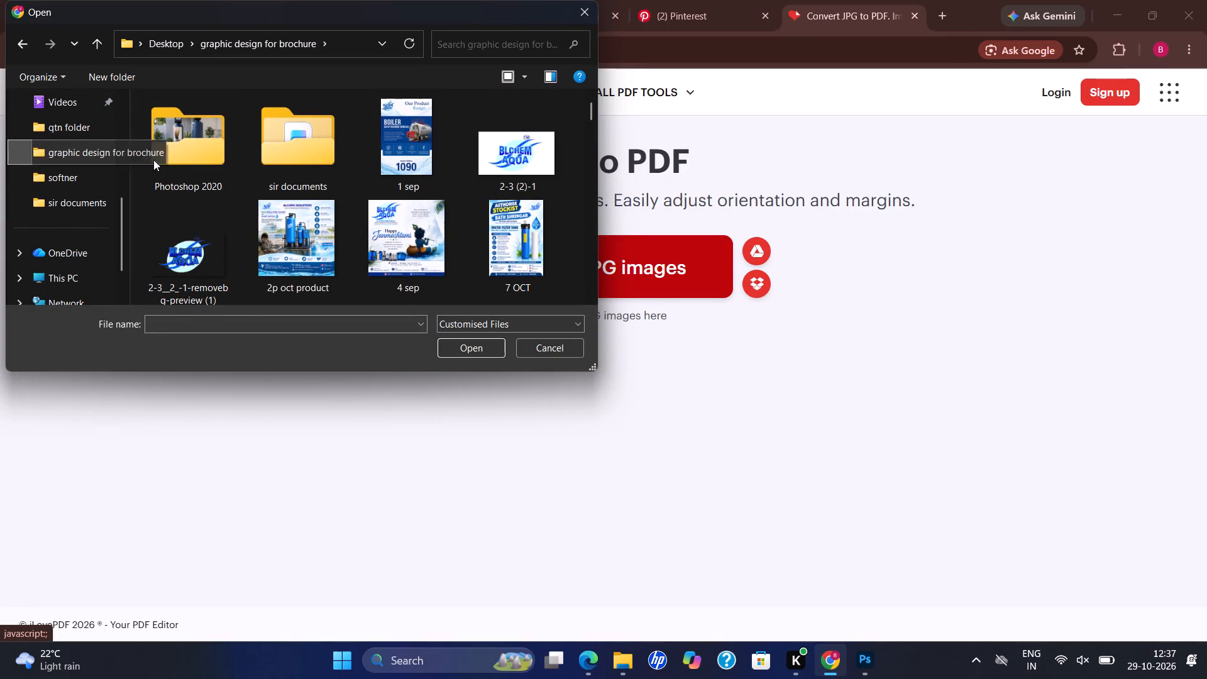
Look through the "graphic design for brochure" folder in the file chooser for the exported artboard images, and close it without choosing any.
scroll(269, 235, down, 1)
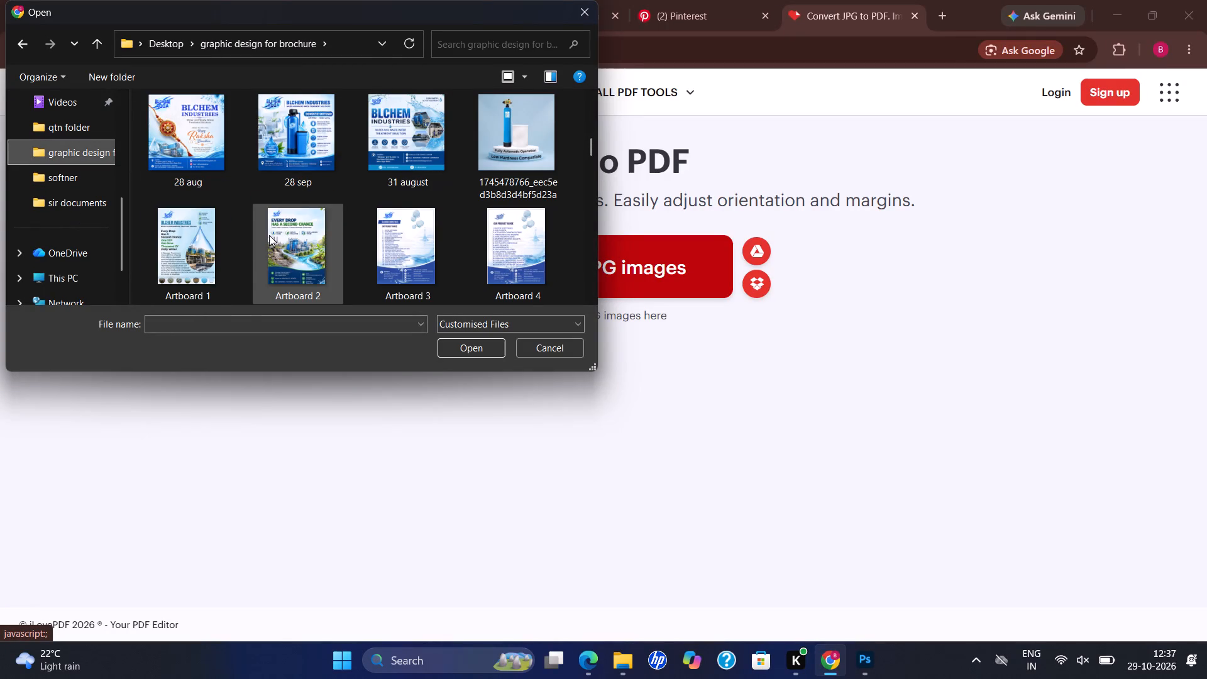
scroll(331, 225, down, 1)
scroll(331, 225, left, 1)
scroll(331, 225, up, 1)
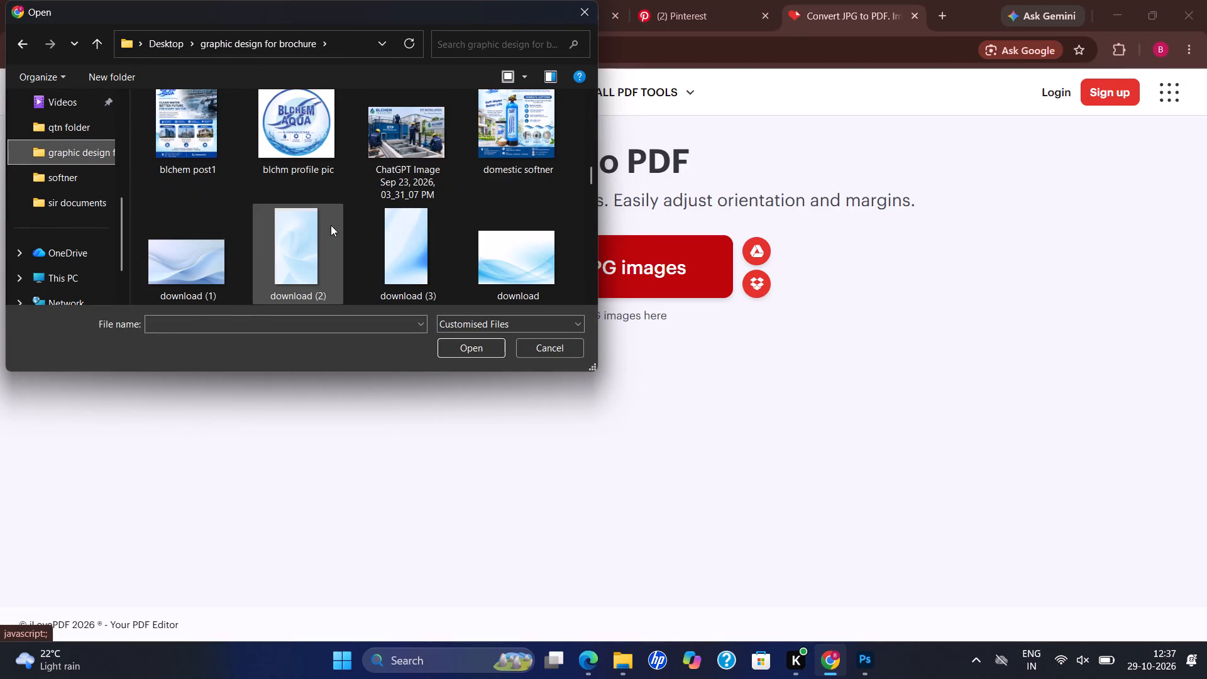
scroll(331, 225, up, 1)
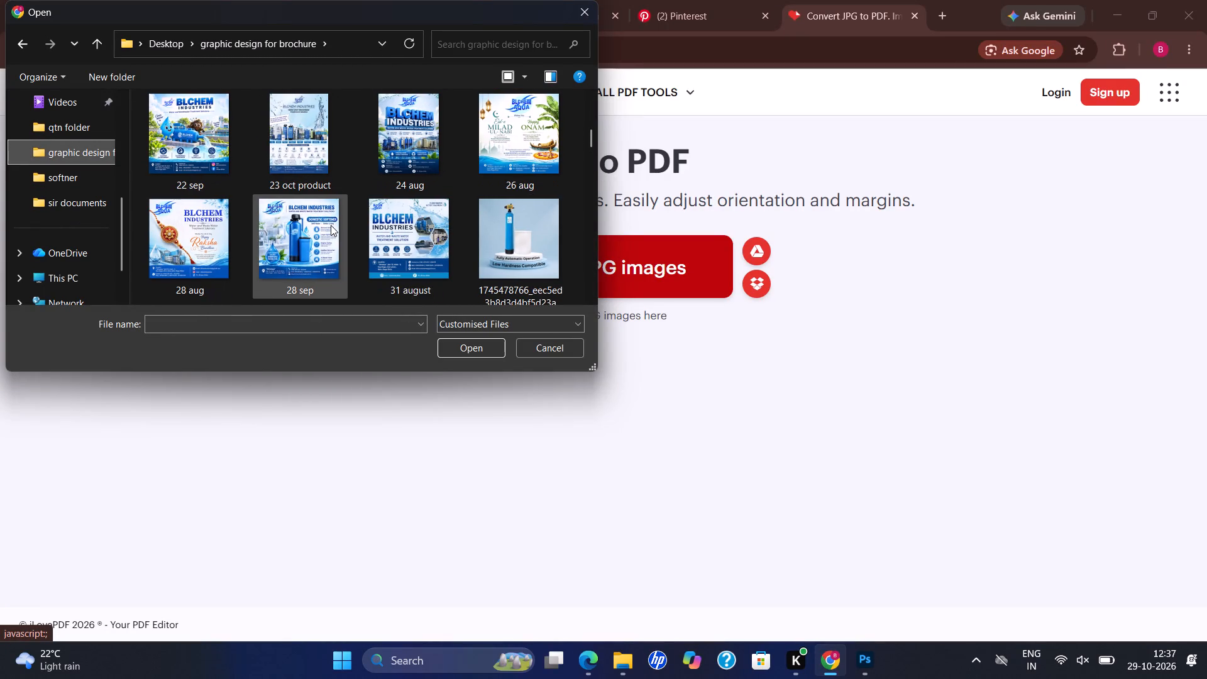
scroll(331, 225, up, 1)
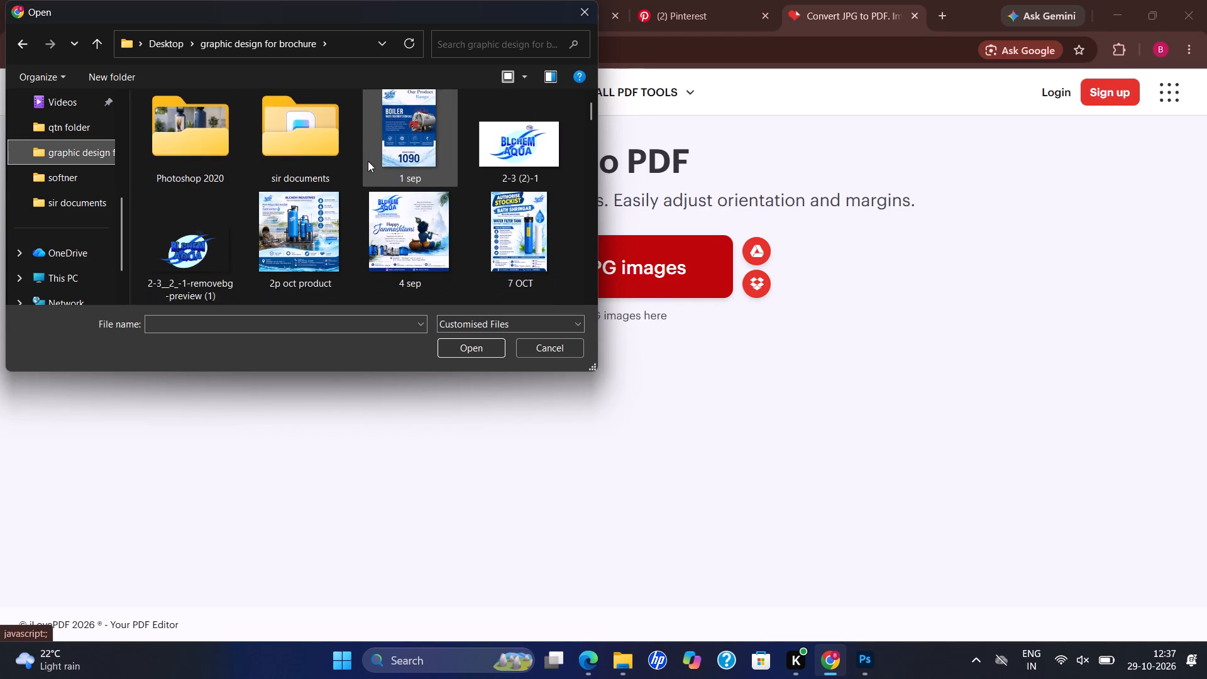
scroll(368, 161, down, 2)
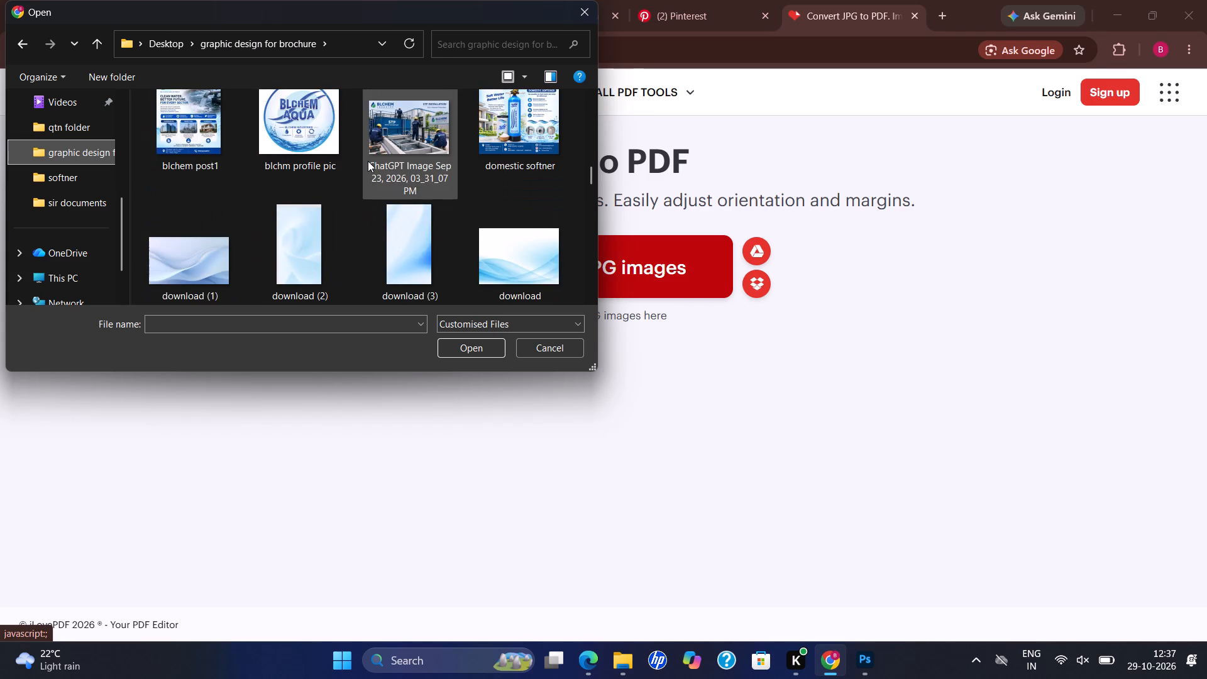
scroll(368, 161, down, 2)
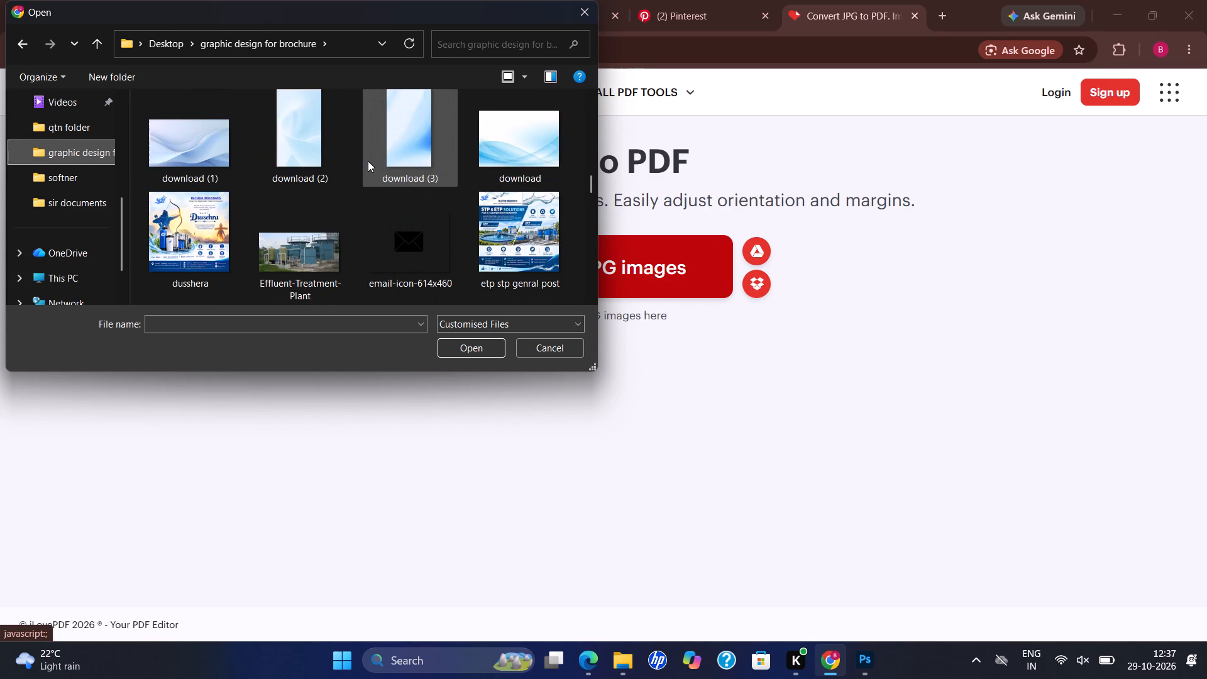
double_click(589, 182)
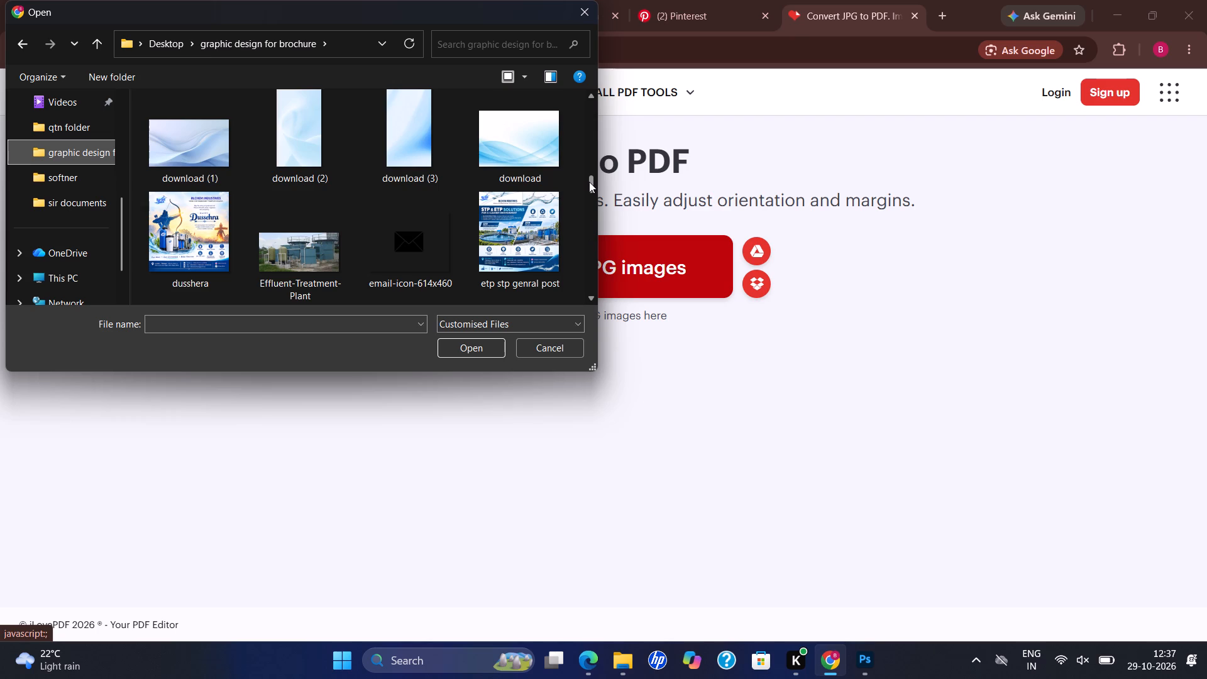
scroll(450, 197, down, 2)
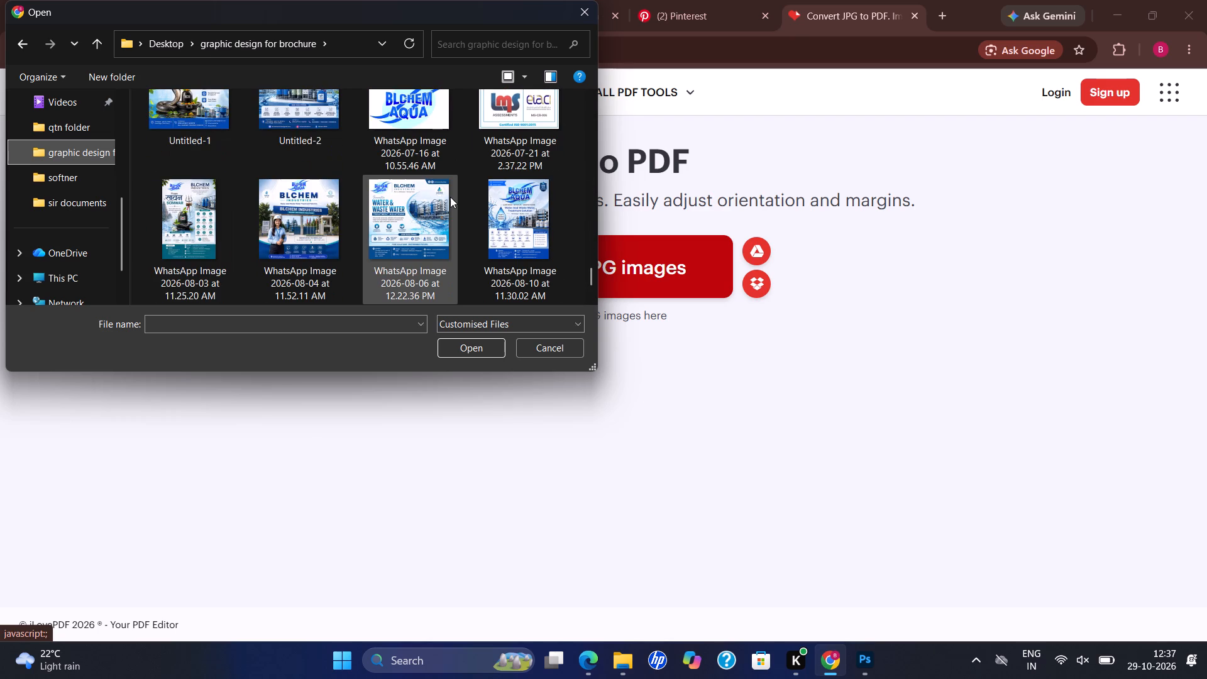
scroll(450, 197, down, 4)
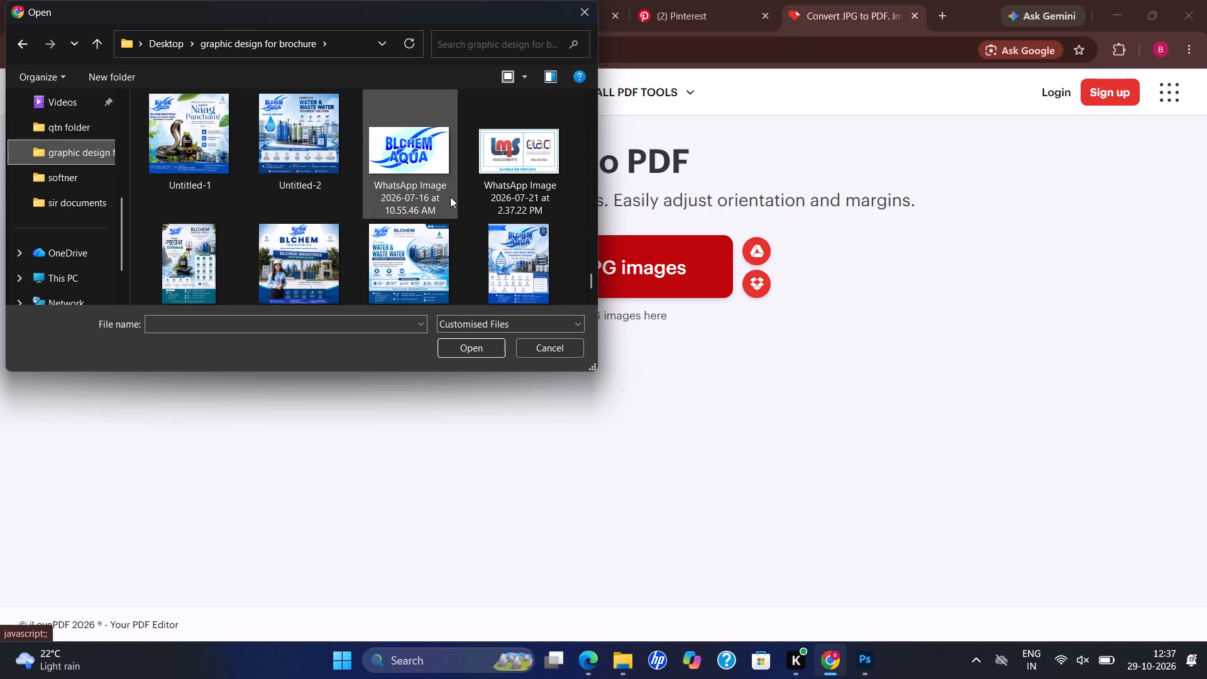
scroll(450, 197, down, 3)
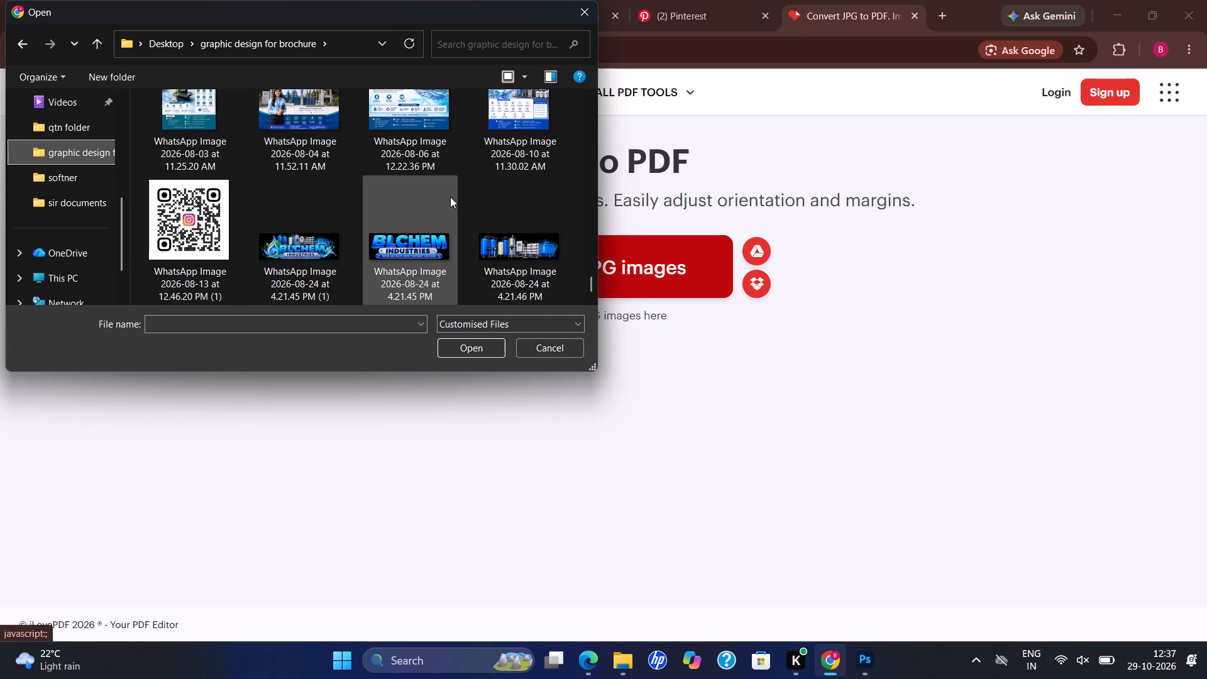
scroll(450, 197, down, 1)
click(589, 9)
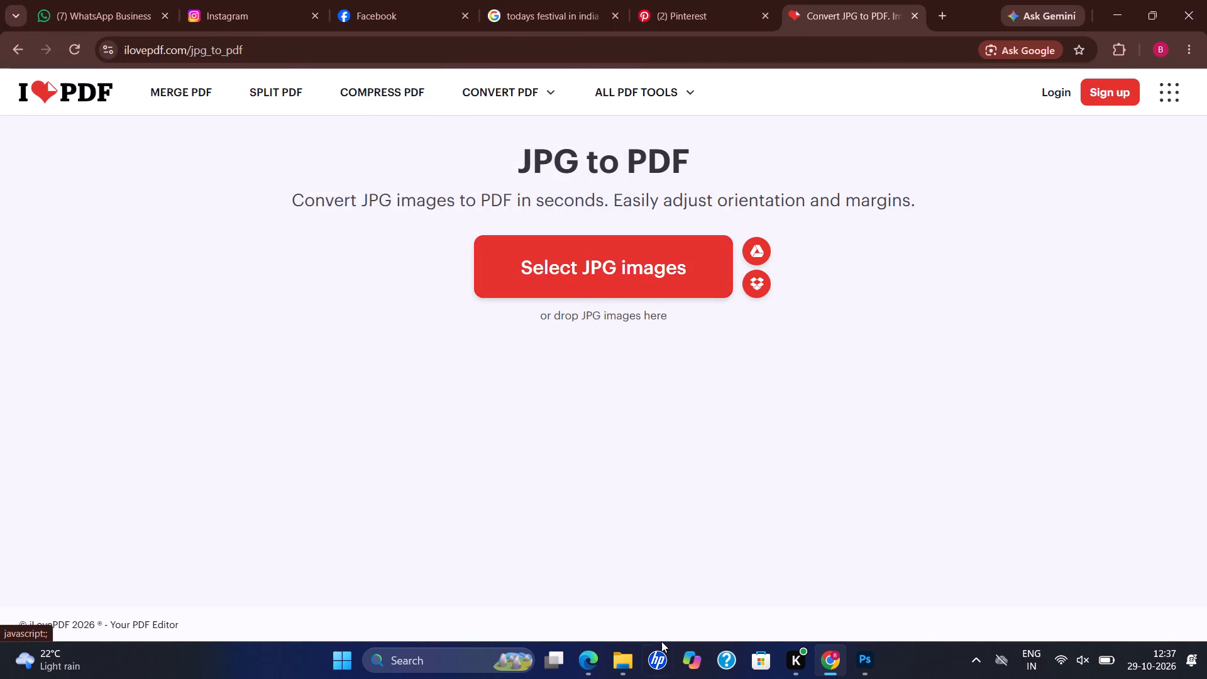
Add Artboard 1 and Artboard 2 from the "graphic design for brochure" folder in File Explorer to the JPG to PDF page in Chrome.
click(612, 660)
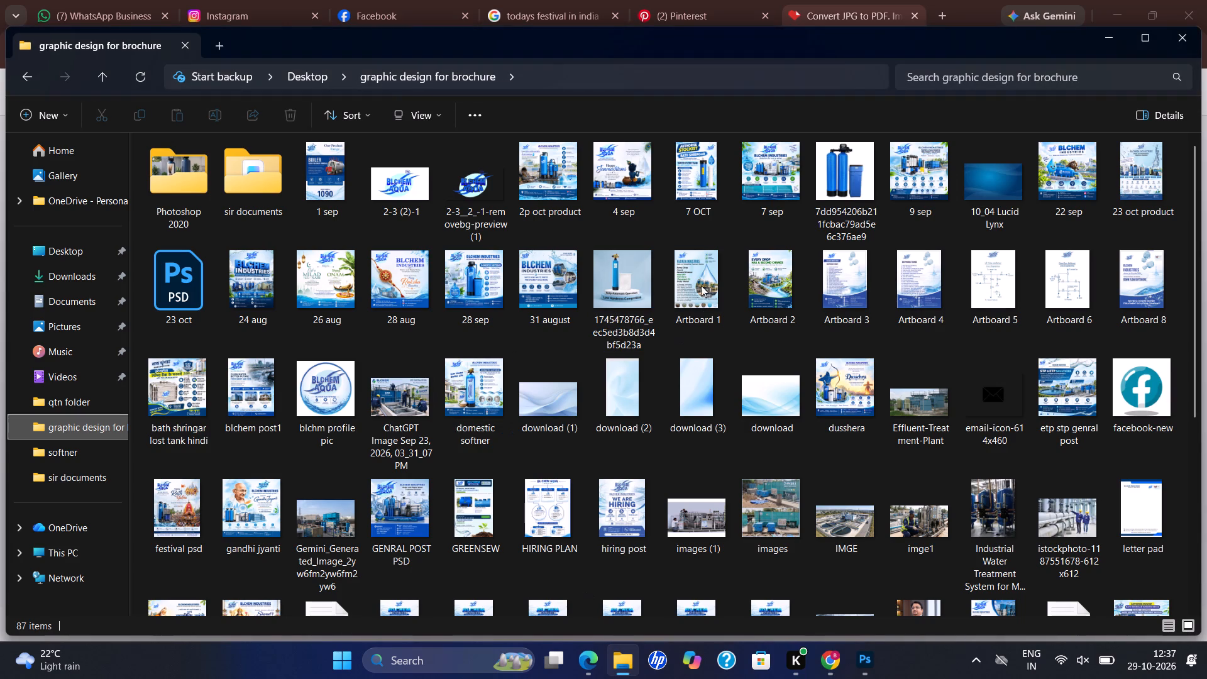
drag(704, 275, 841, 658)
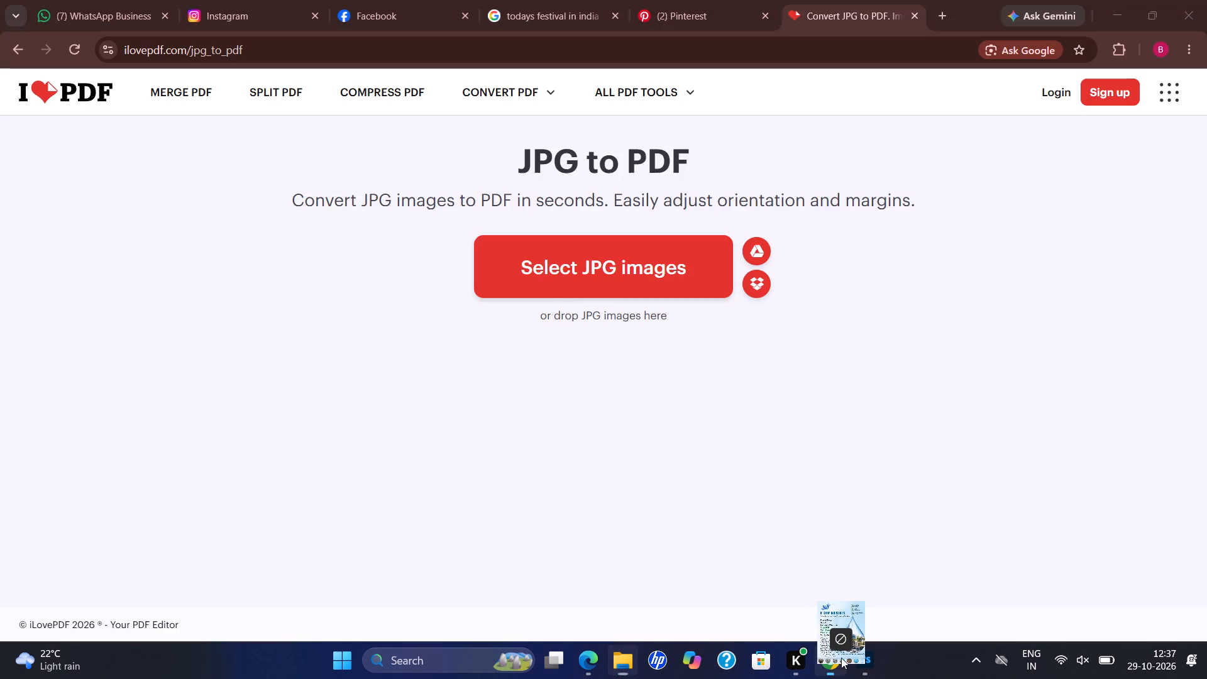
drag(841, 658, 571, 327)
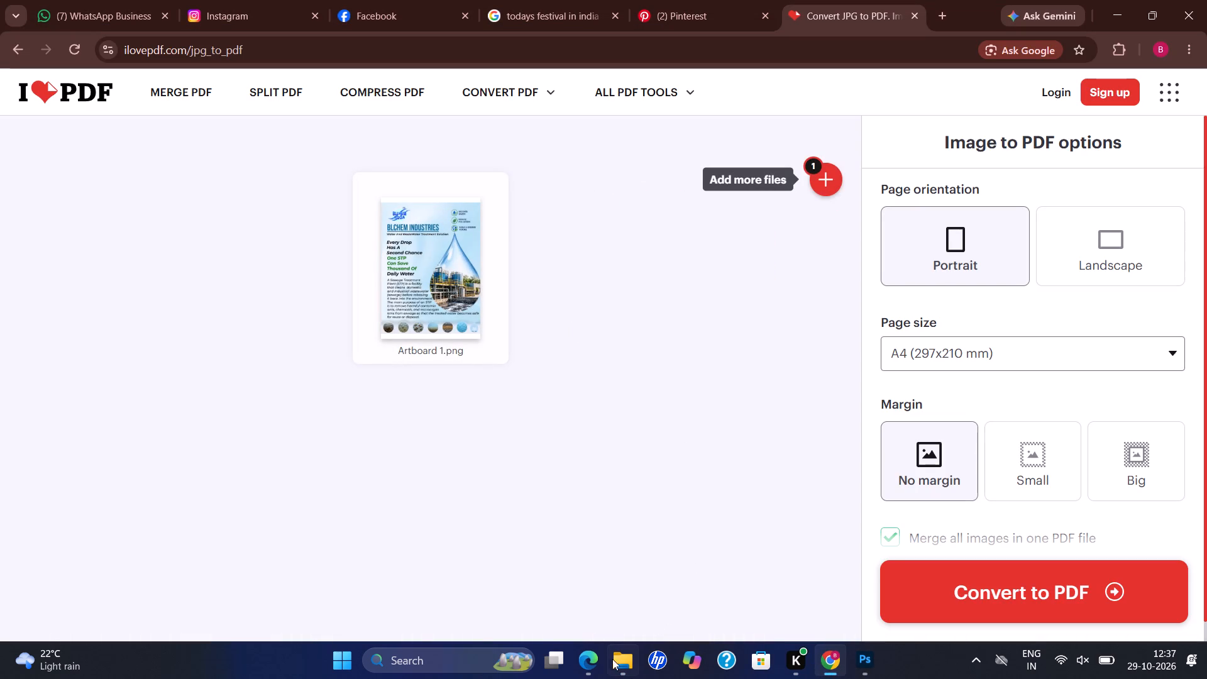
click(632, 678)
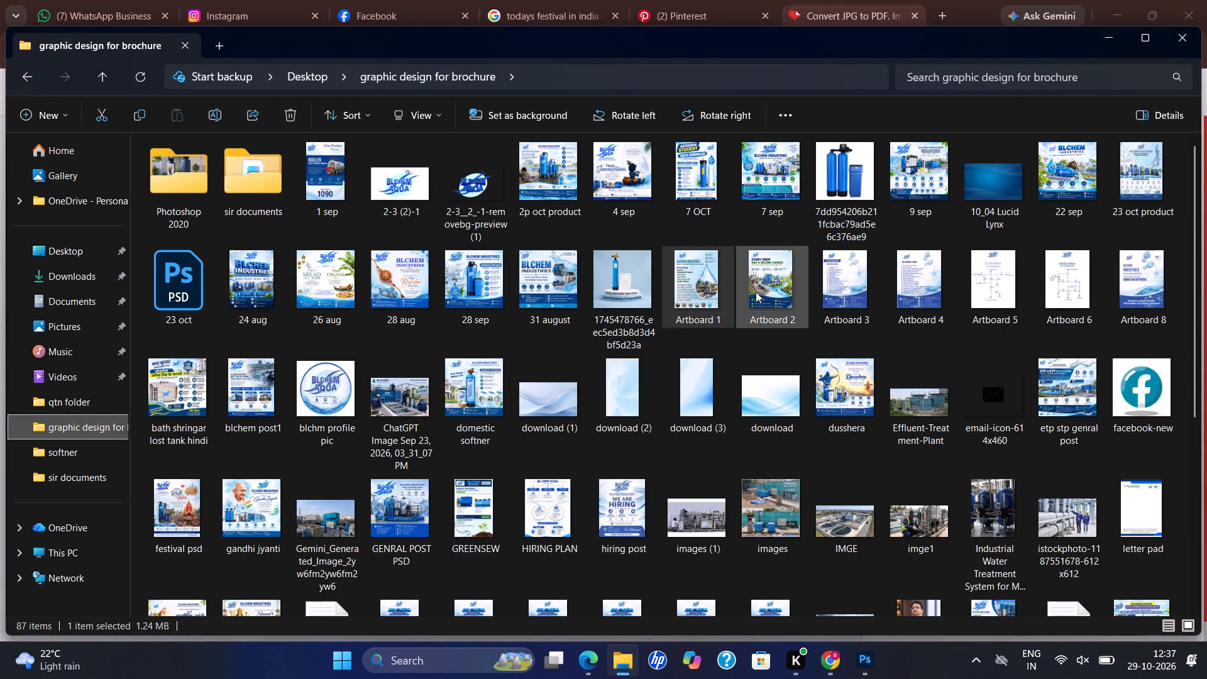
drag(756, 292, 635, 323)
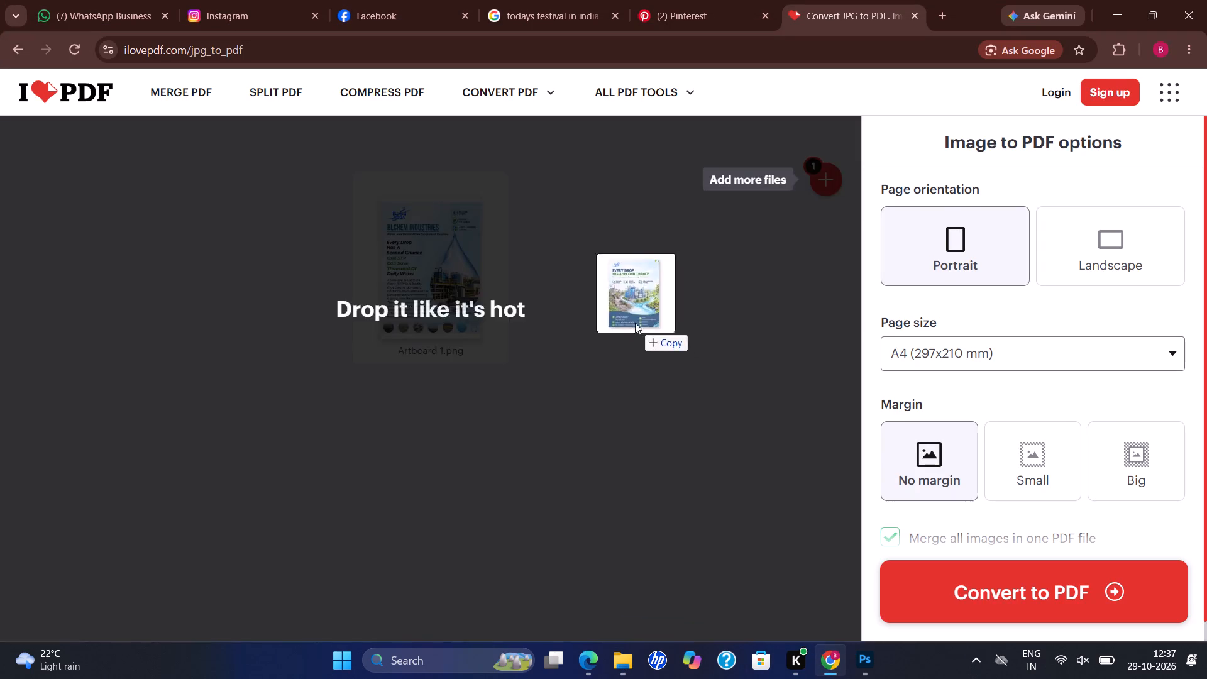
drag(635, 323, 634, 323)
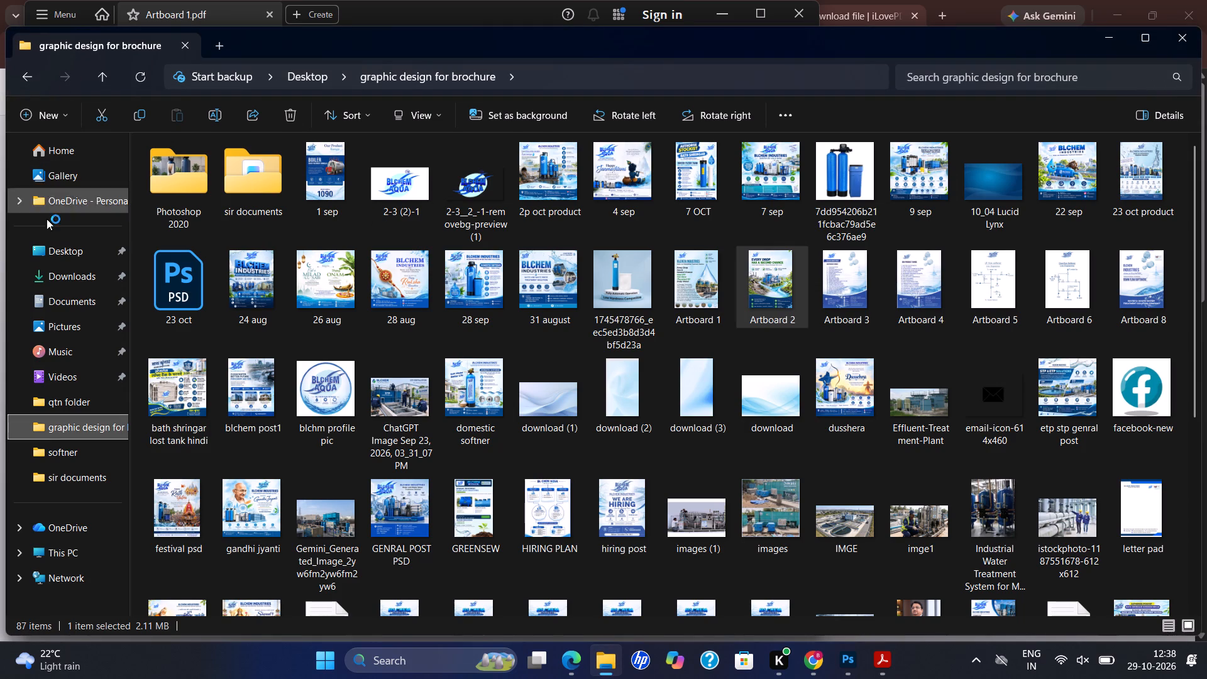
click(58, 268)
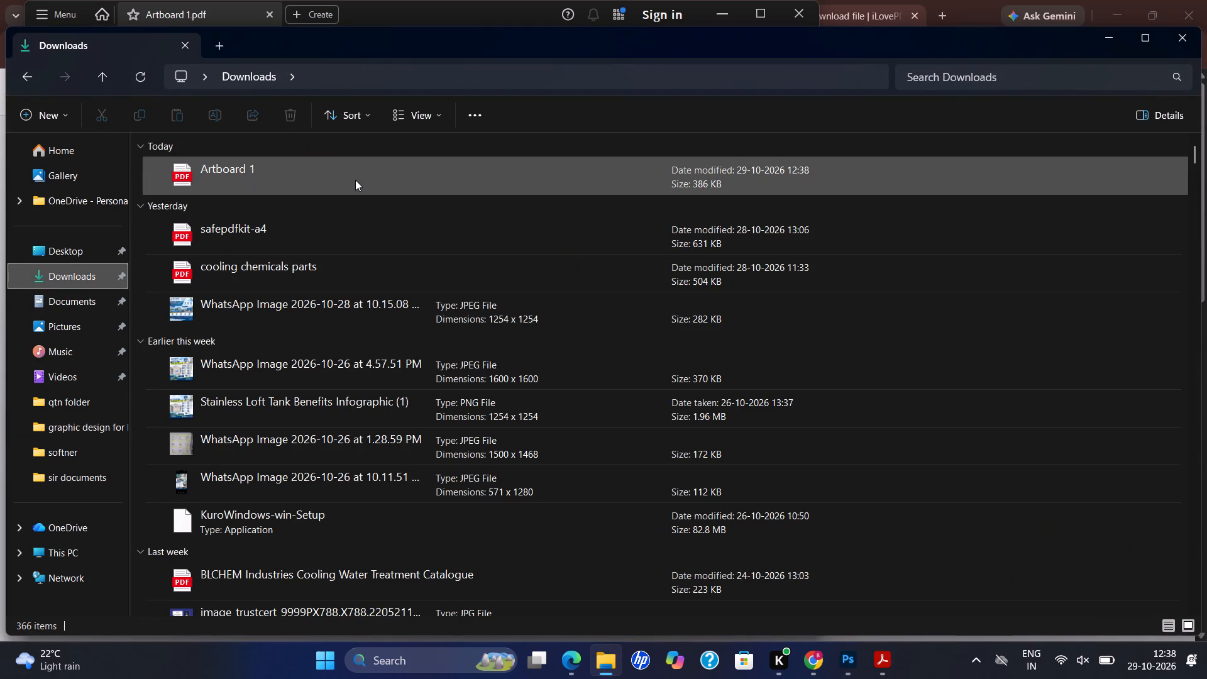
right_click(355, 180)
right_click(355, 180)
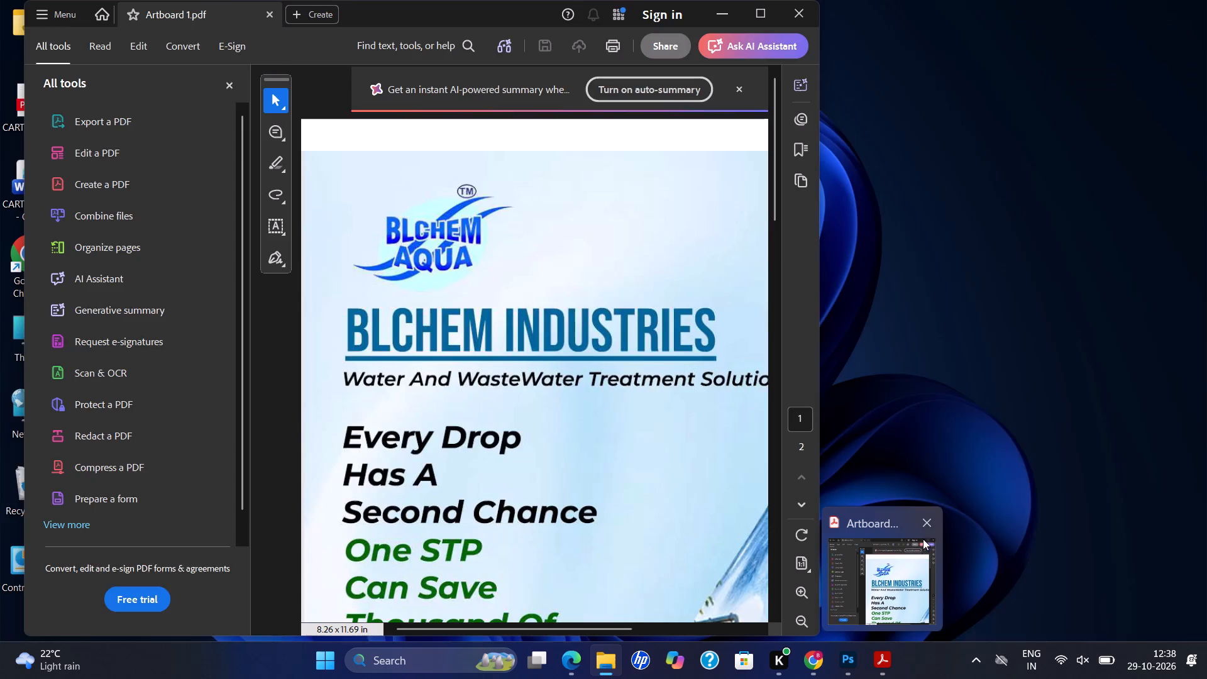
click(925, 529)
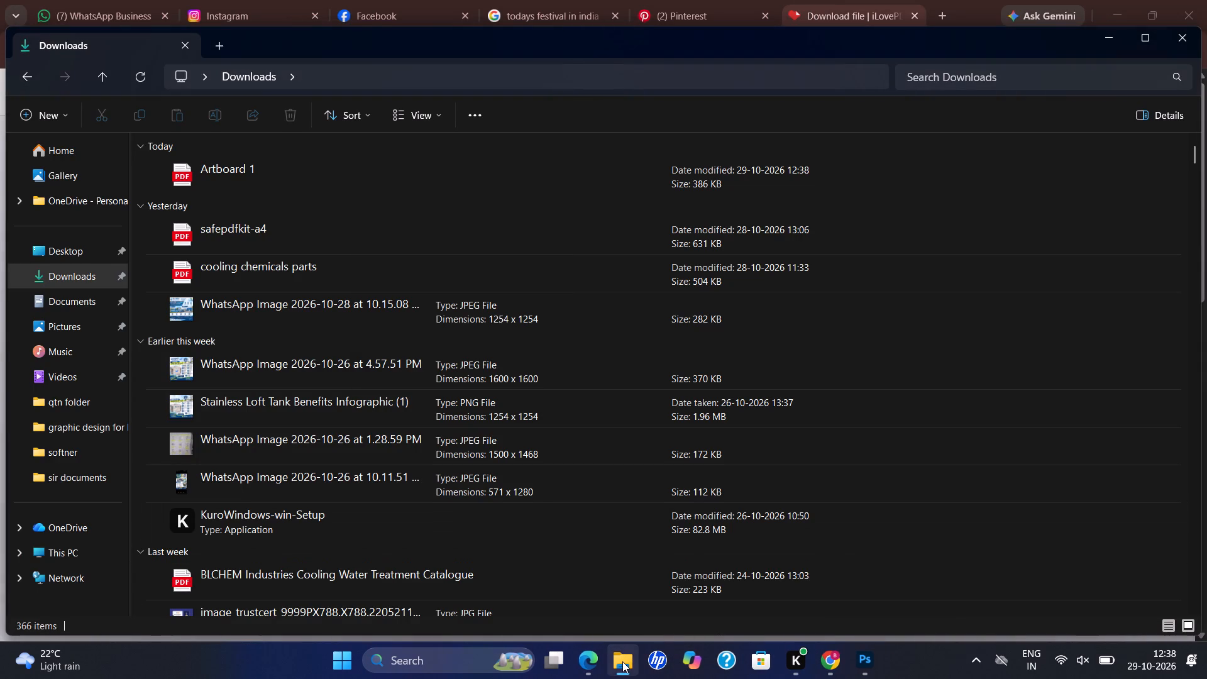
Rename the Artboard 1 PDF in the Downloads folder as "genral STP CROUSAL POST1".
click(622, 661)
click(615, 661)
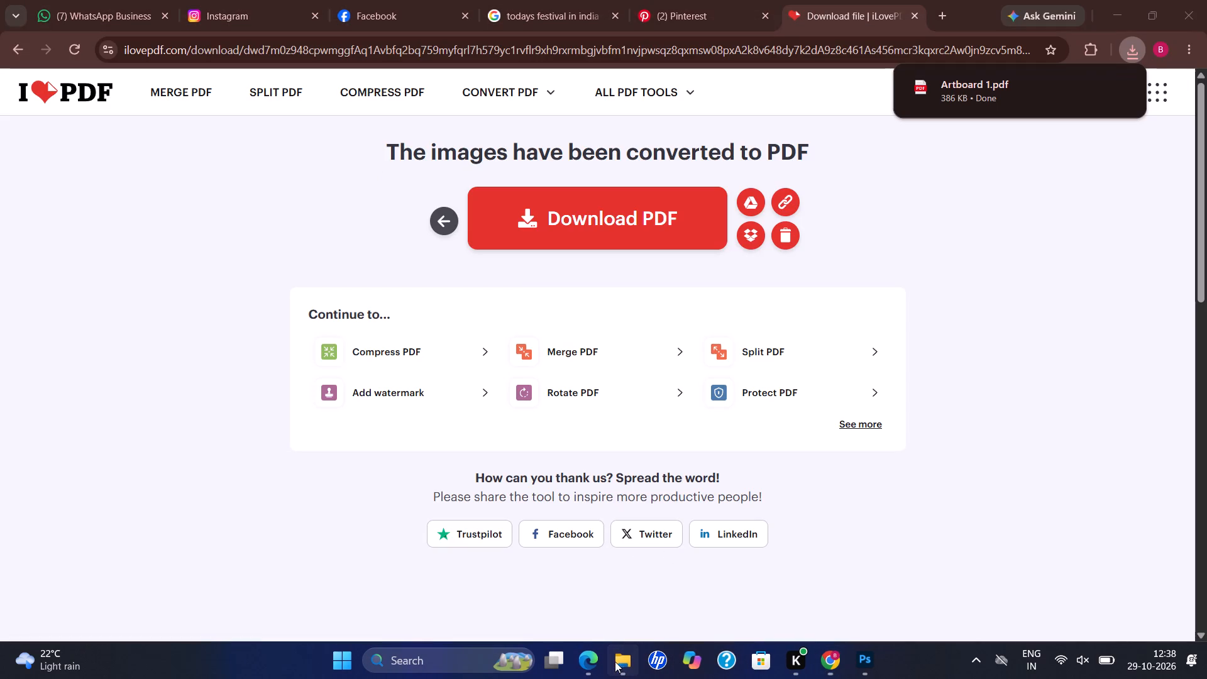
right_click(259, 174)
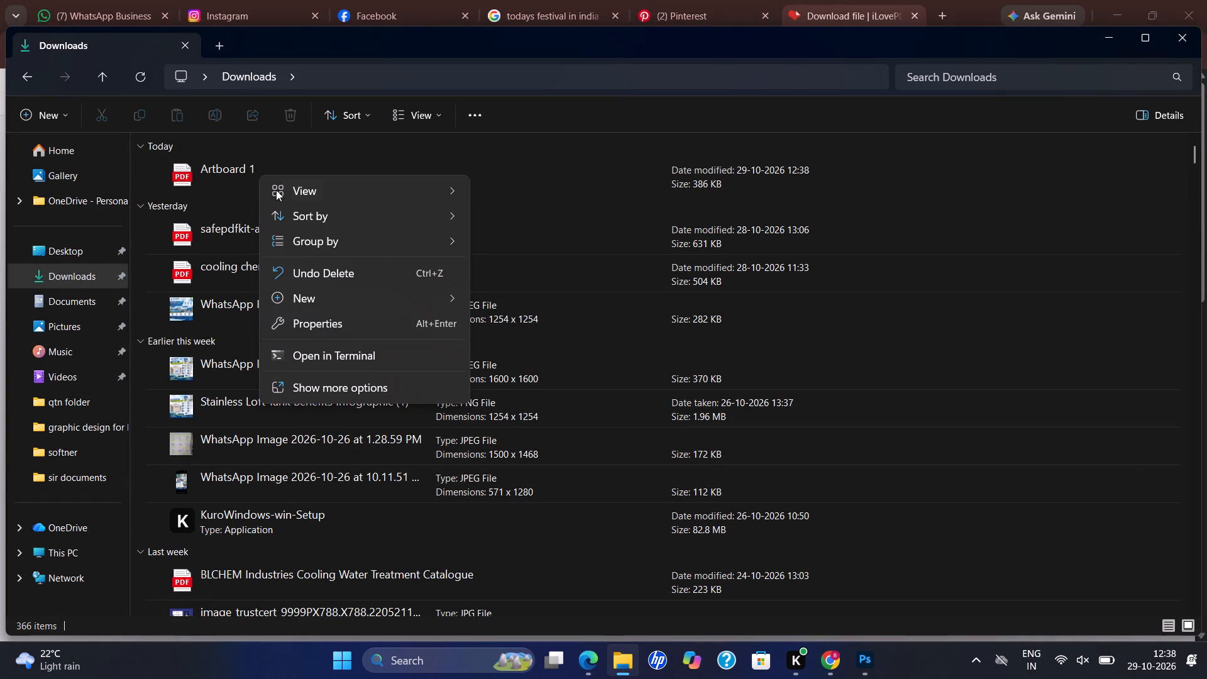
right_click(197, 177)
right_click(197, 177)
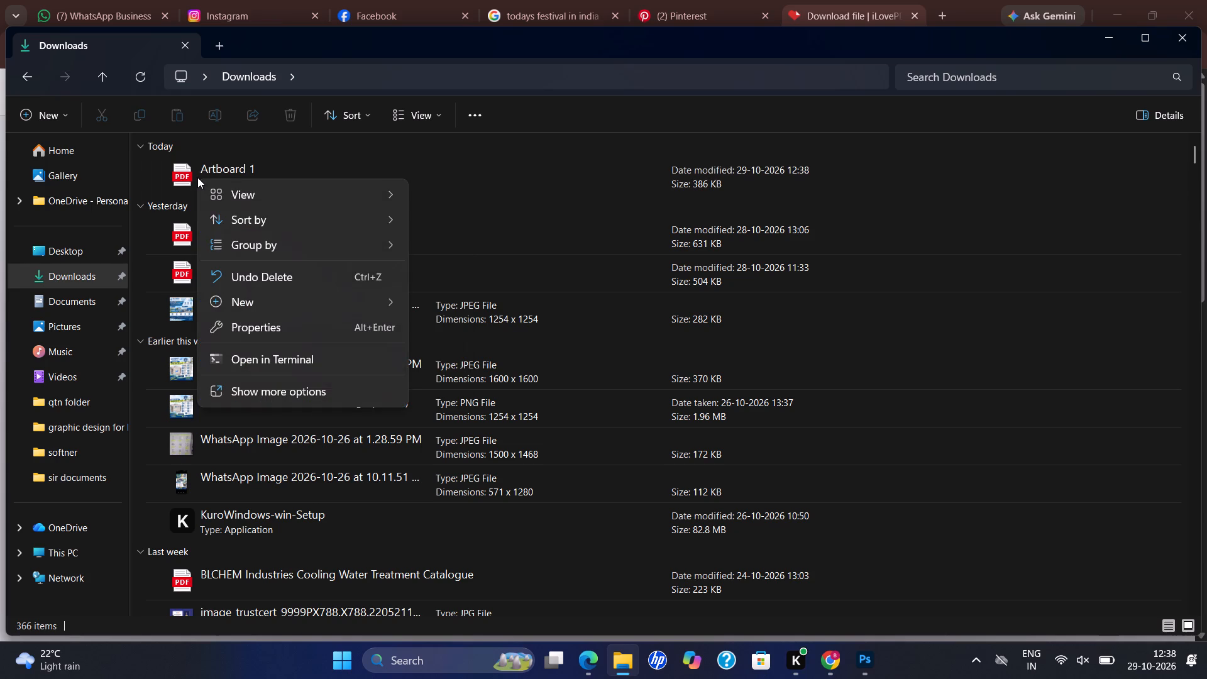
right_click(667, 168)
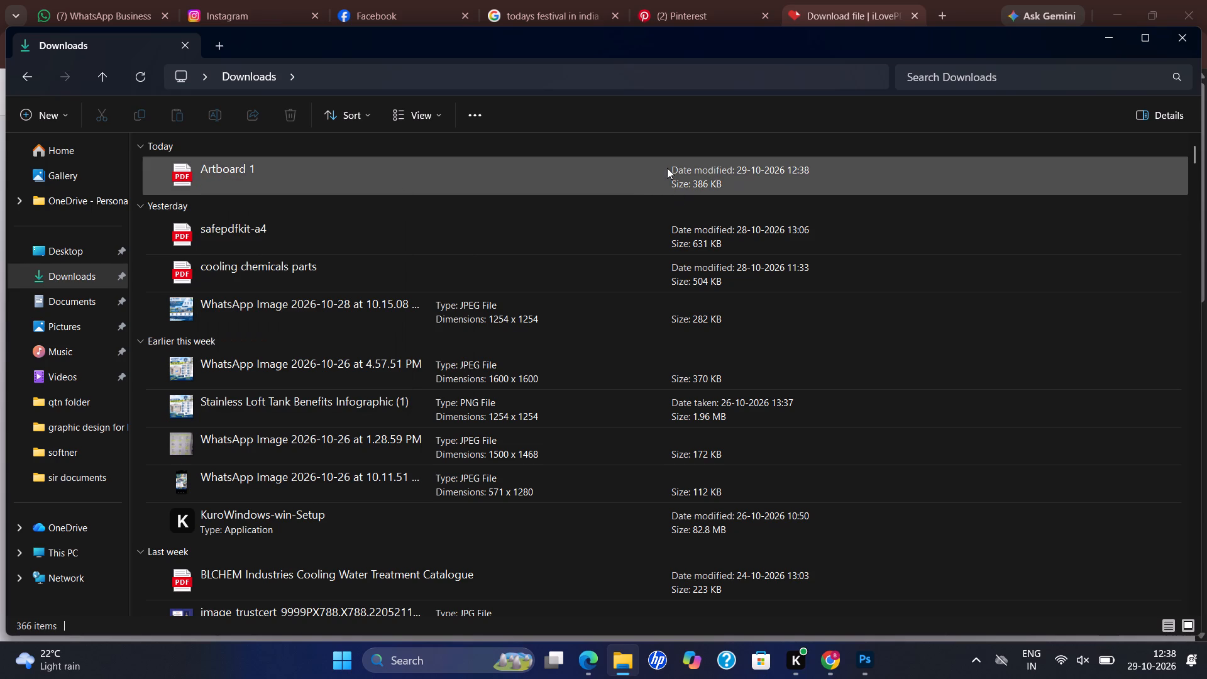
click(666, 163)
right_click(666, 163)
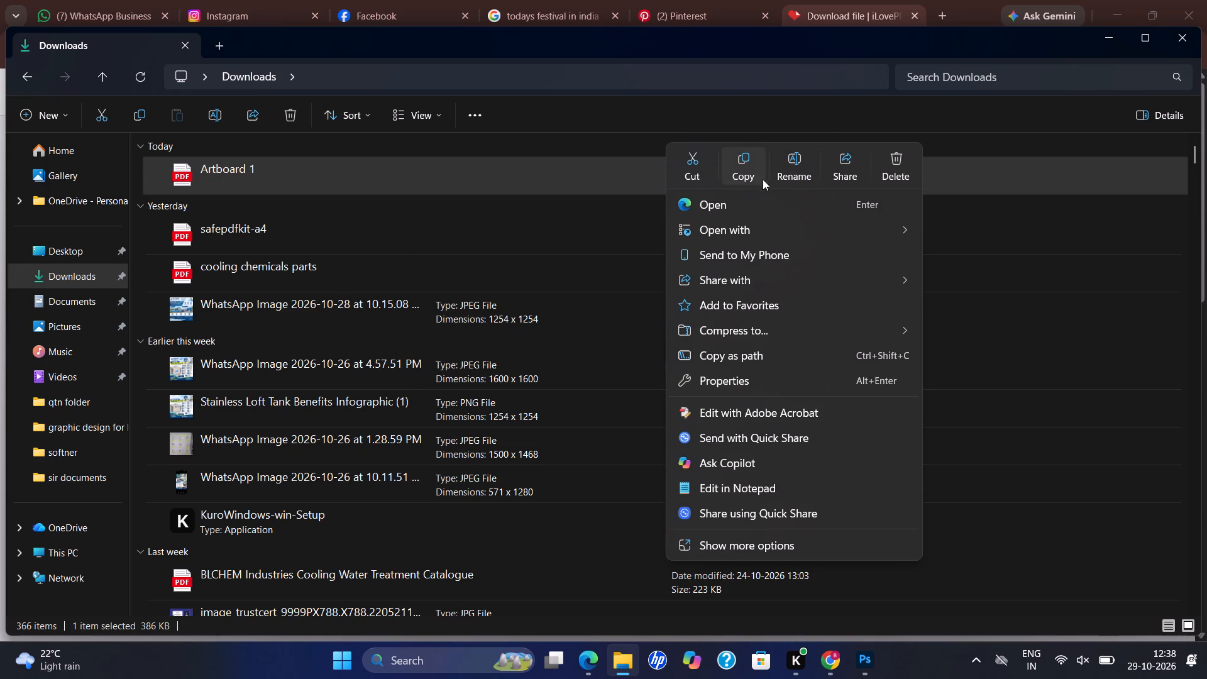
click(805, 158)
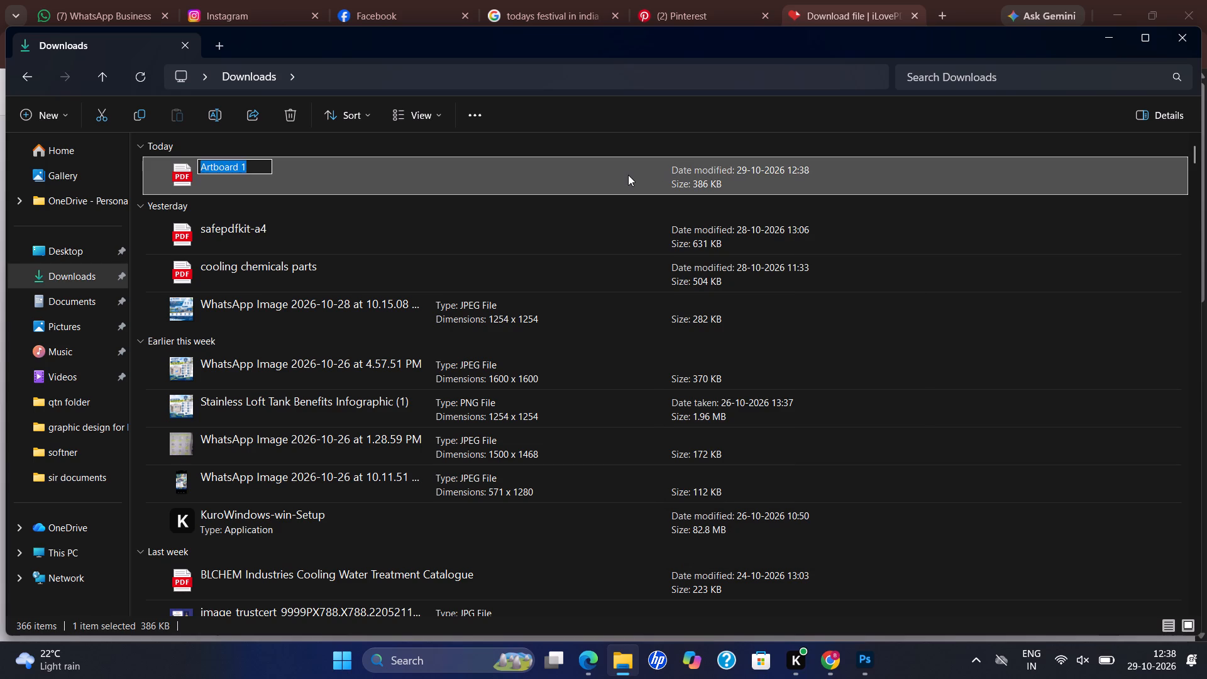
text(genral)
key(space)
text(STP)
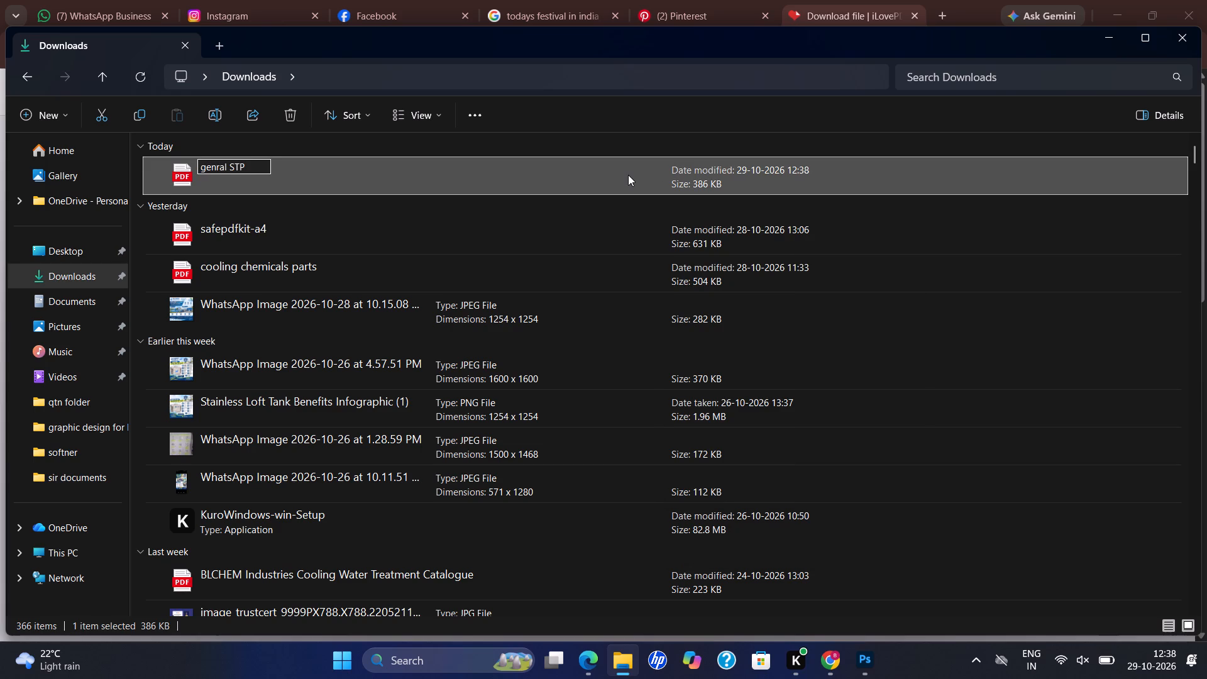
key(space)
text(CROUSAL)
key(space)
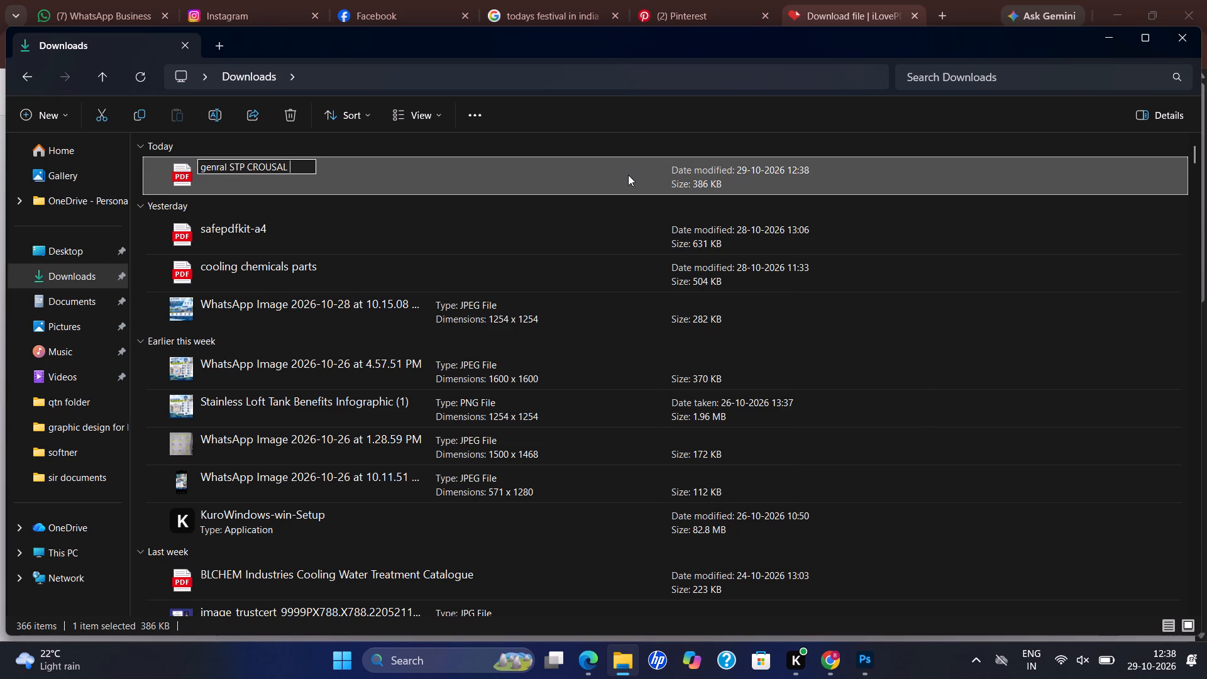
text(POST)
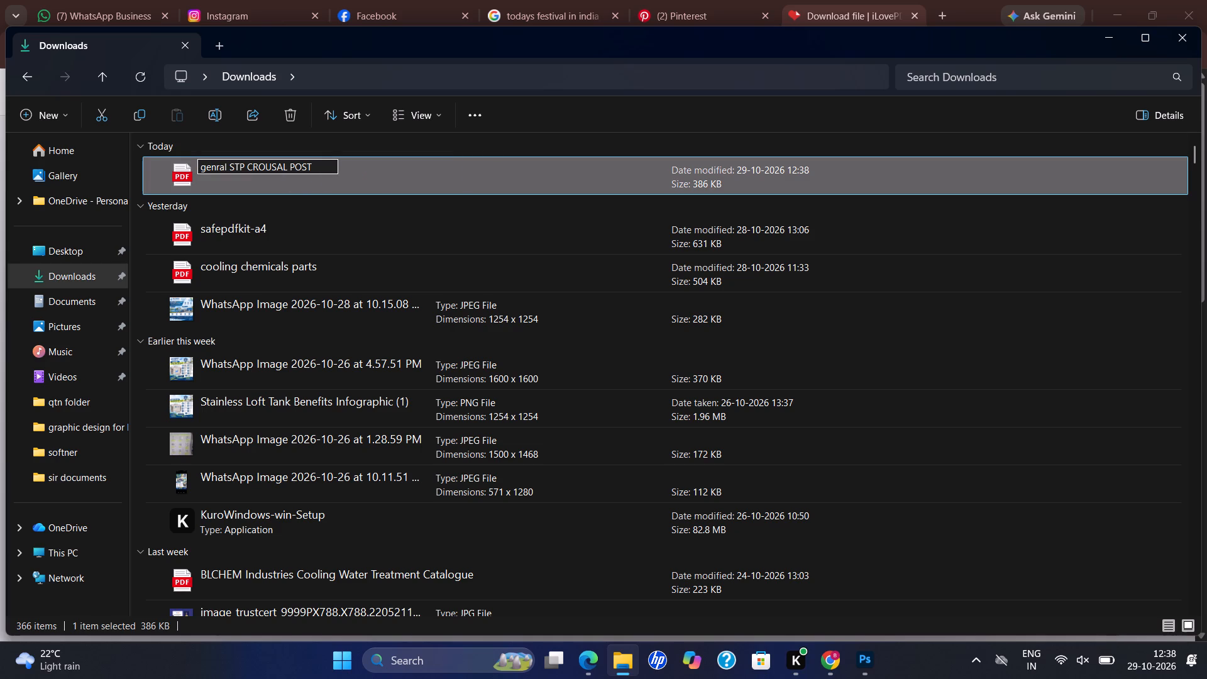
click(312, 167)
key(1)
key(Return)
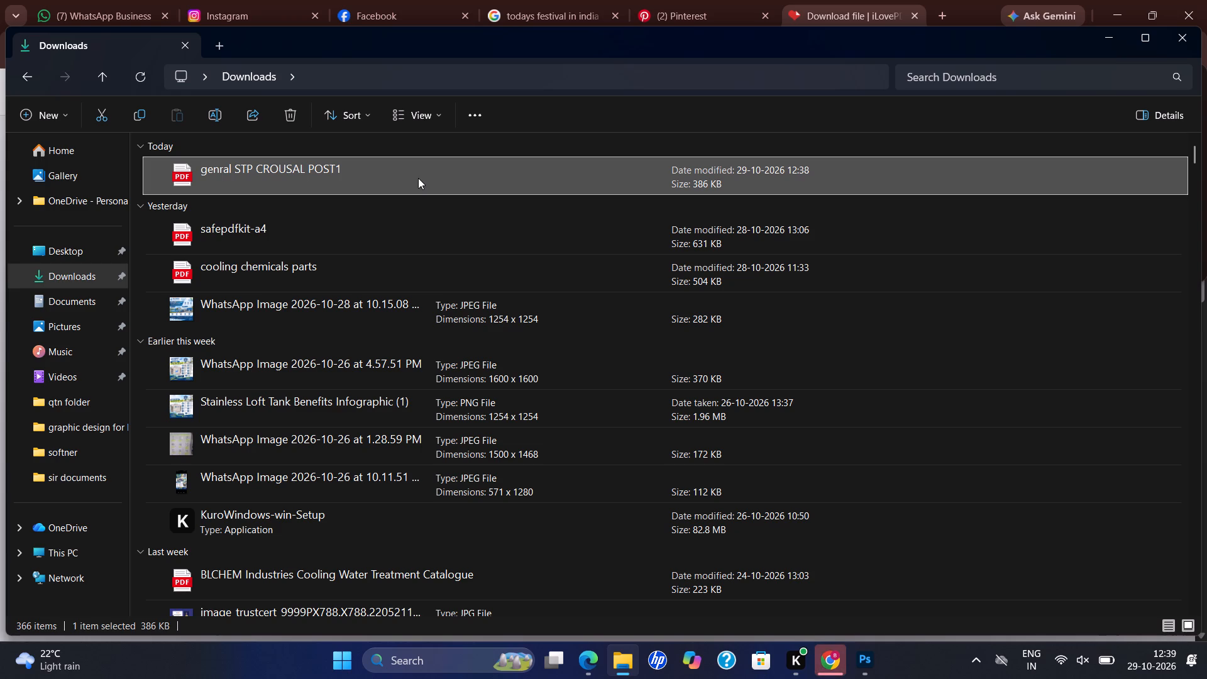
Switch back to the iLovePDF download page in Chrome.
click(852, 654)
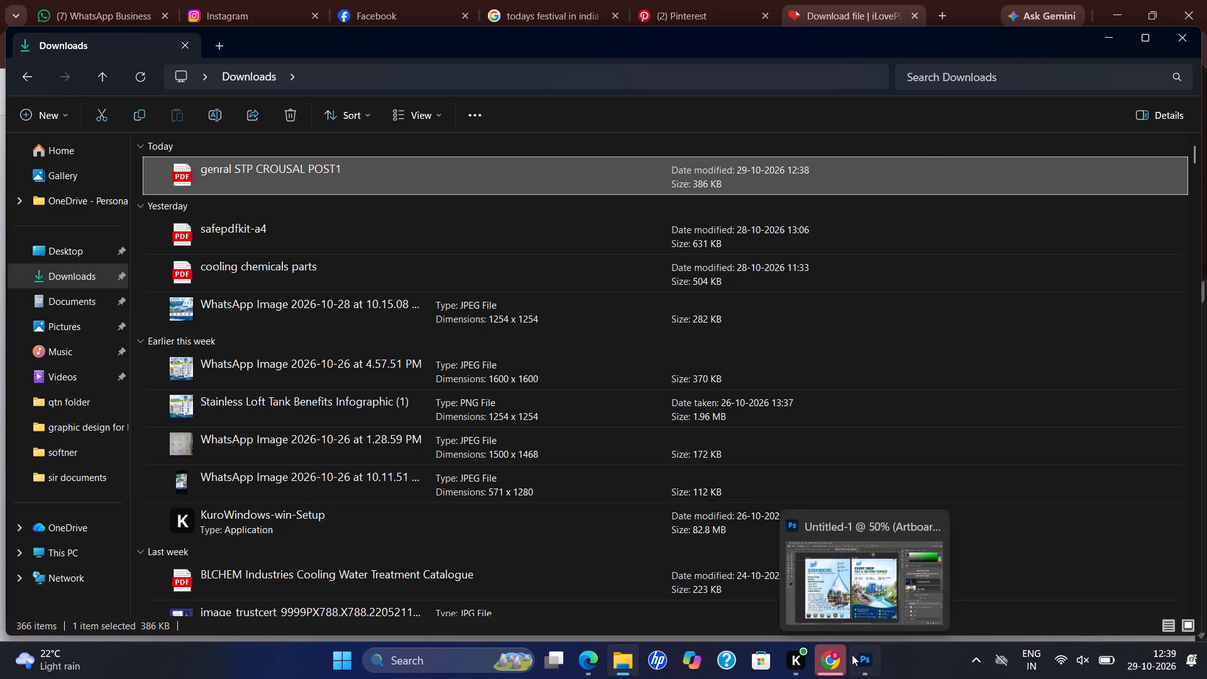
click(830, 661)
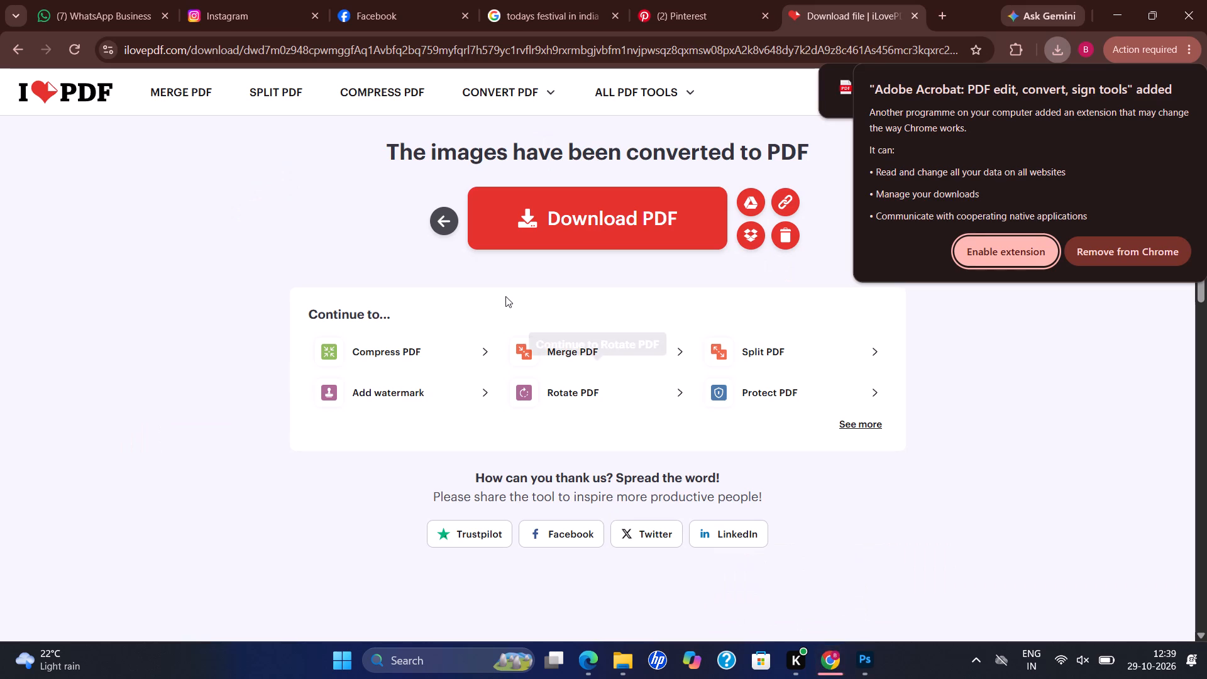
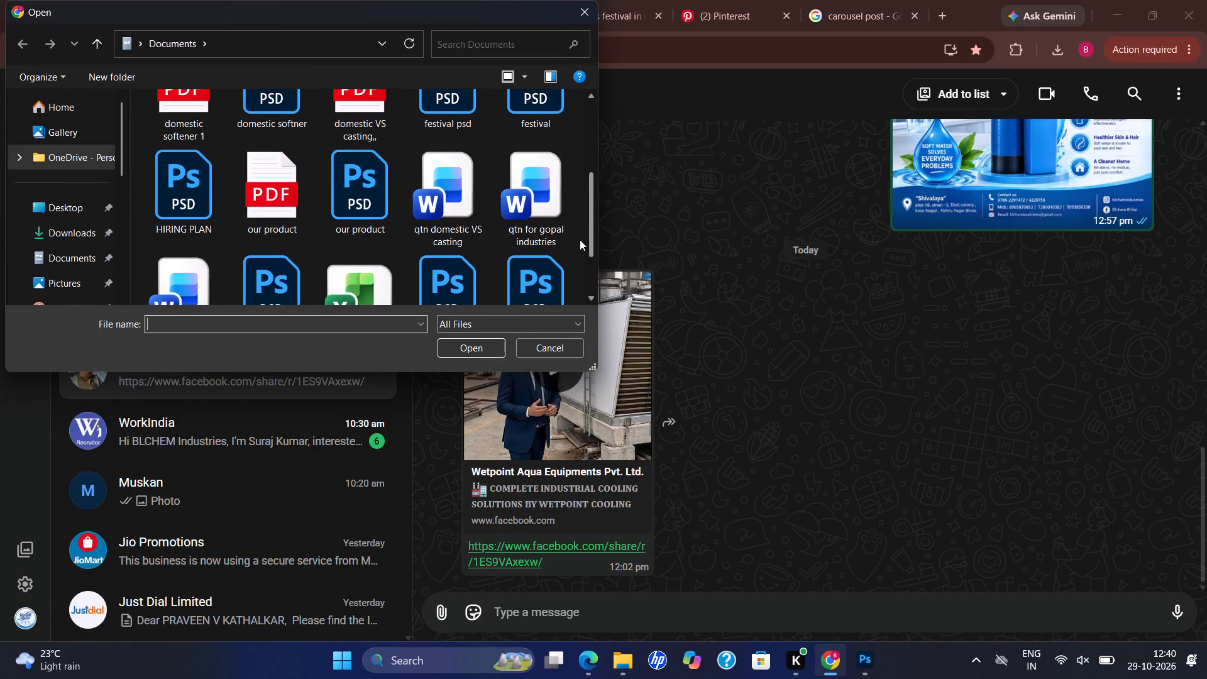
Copy the "genral STP CROUSAL POST1" PDF from the Downloads folder and paste it into the Documents folder.
drag(580, 240, 586, 201)
click(64, 222)
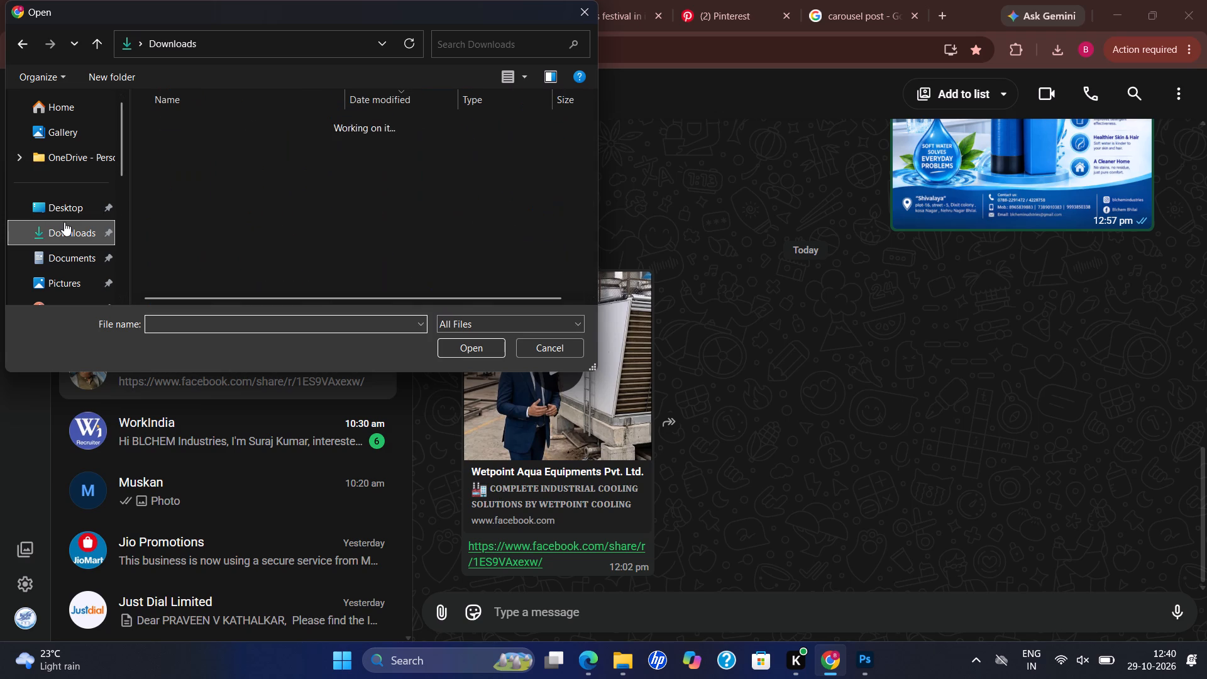
click(219, 150)
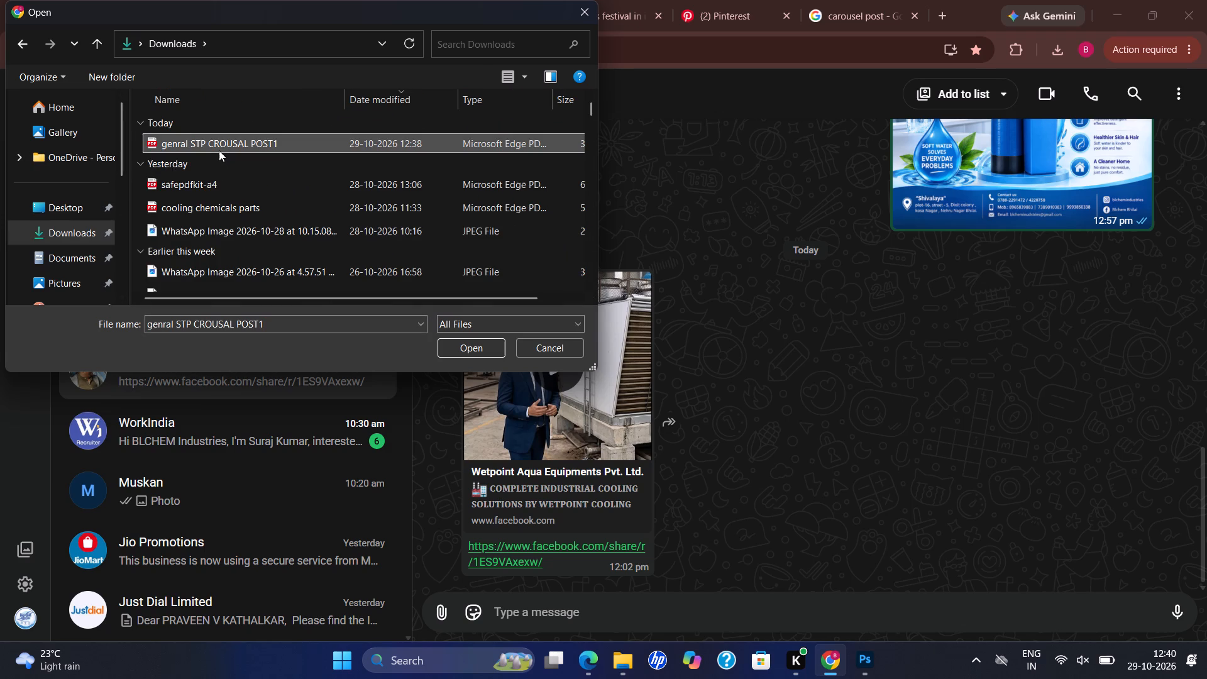
key(ctrl+c)
click(40, 265)
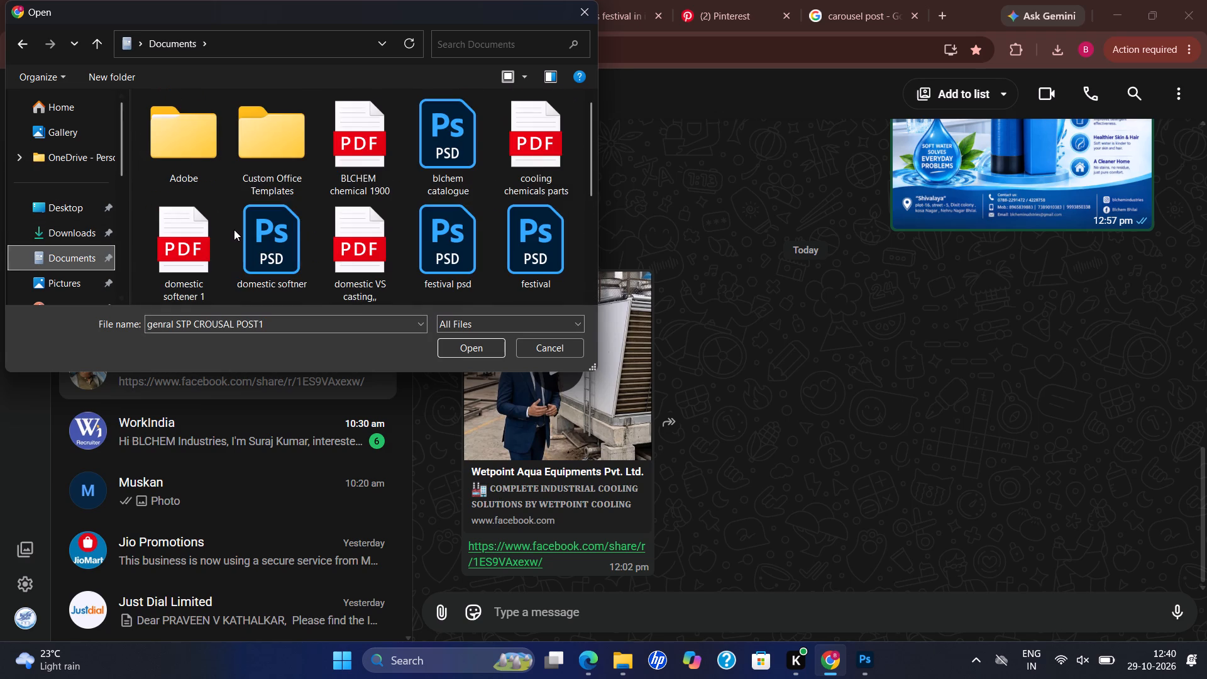
key(ctrl+v)
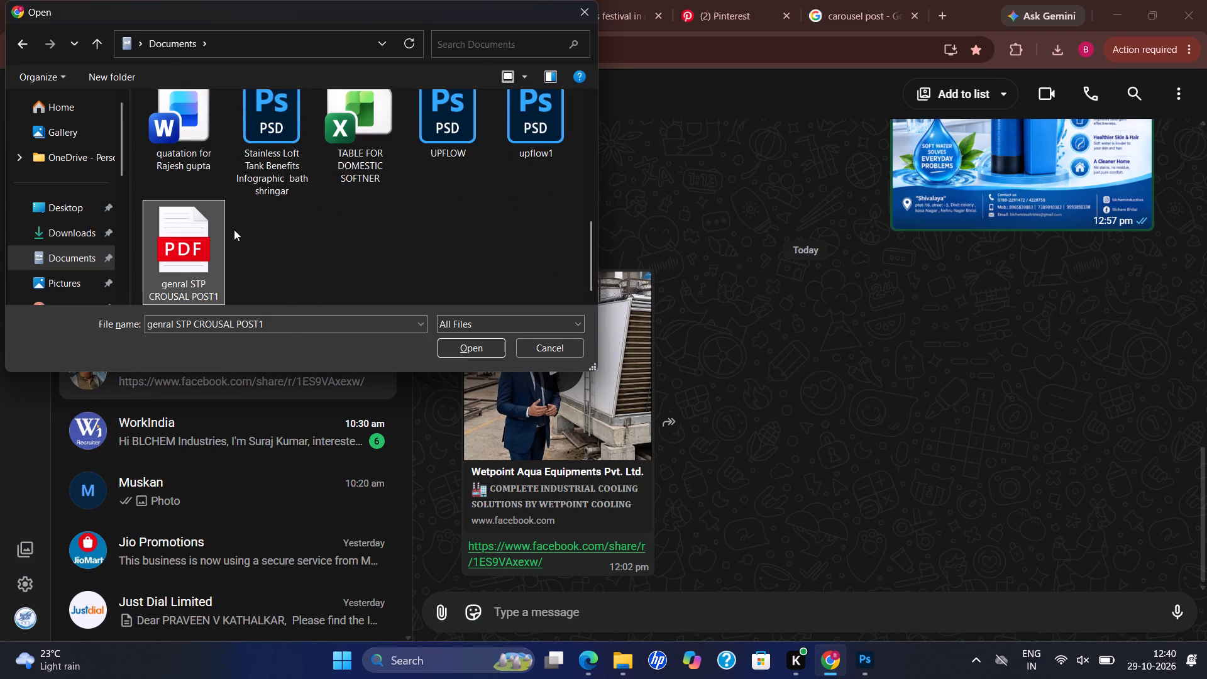
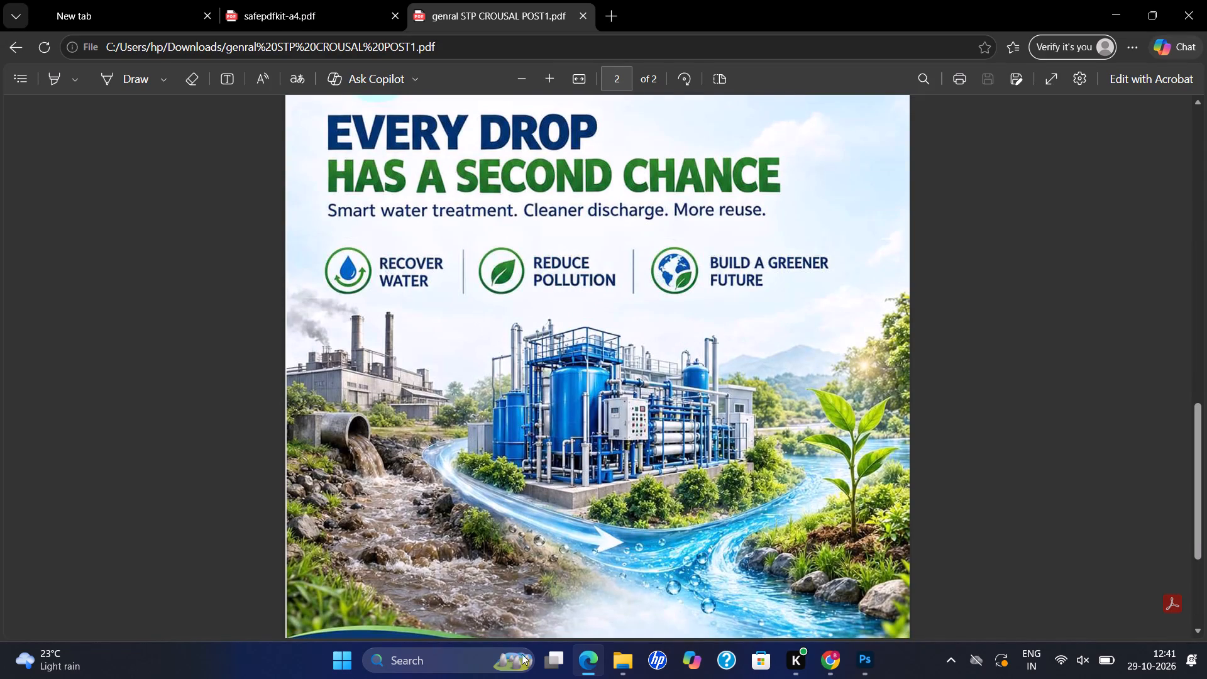
Review the two pages of genral STP CROUSAL POST1.pdf in Edge and close the document.
drag(522, 654, 499, 678)
scroll(522, 654, up, 2)
scroll(511, 404, up, 2)
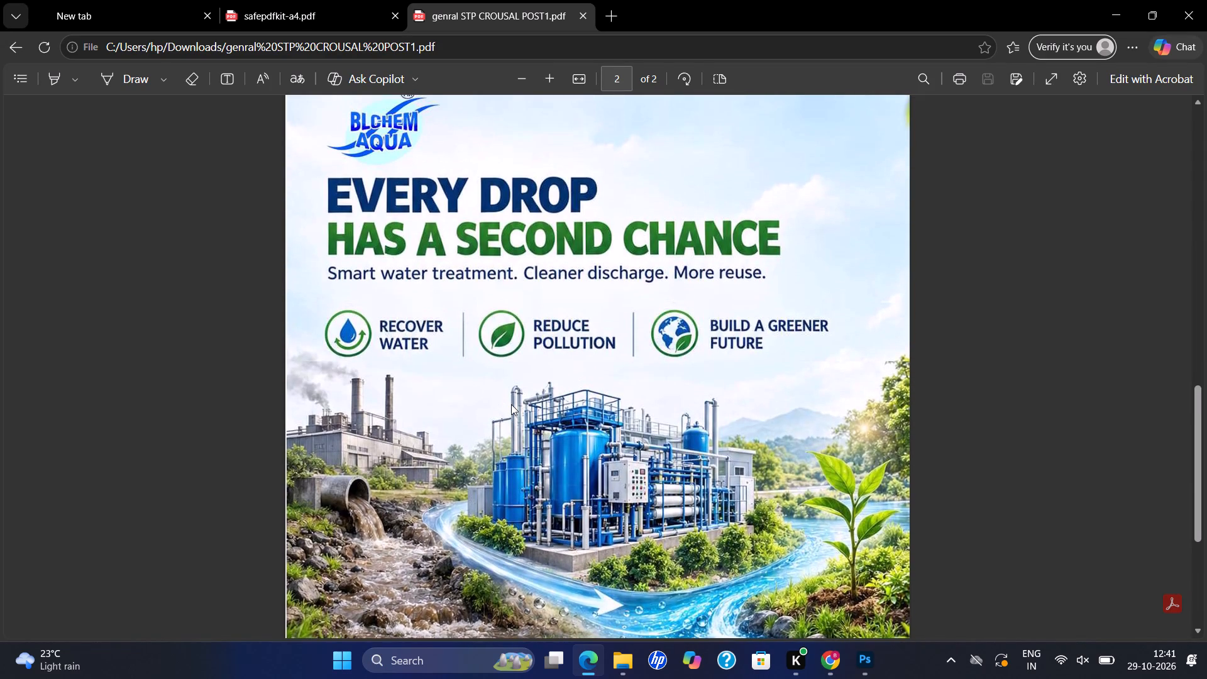
scroll(511, 404, up, 3)
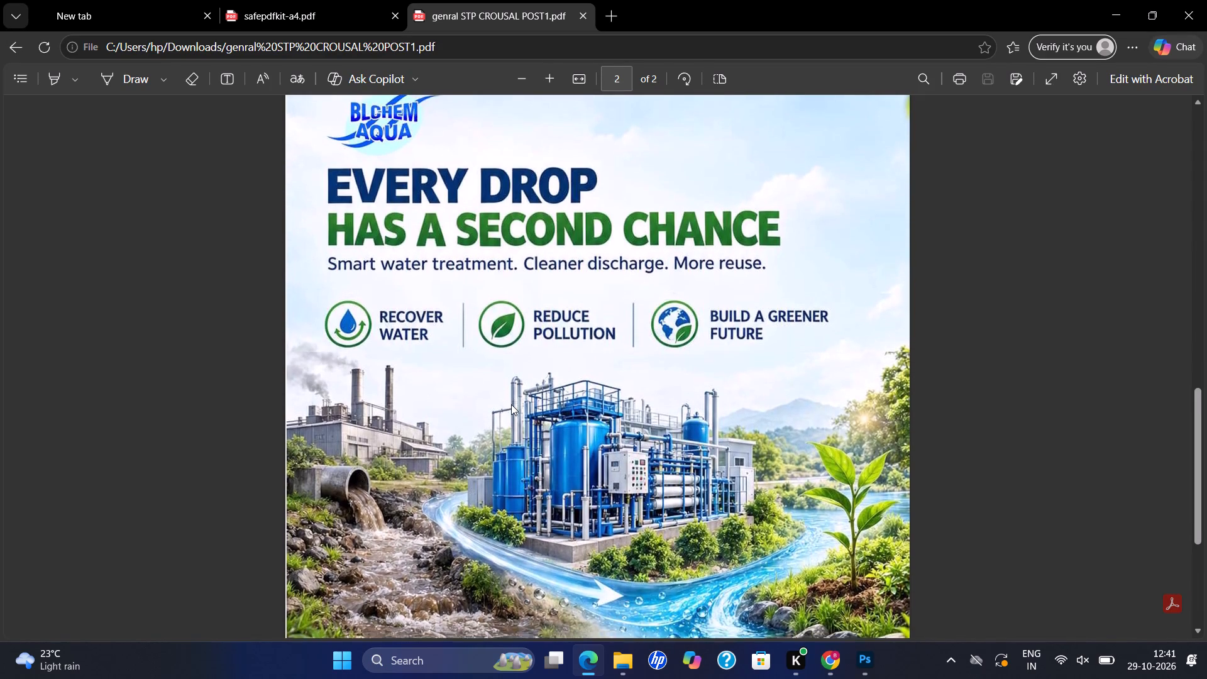
scroll(511, 404, up, 1)
scroll(588, 262, left, 1)
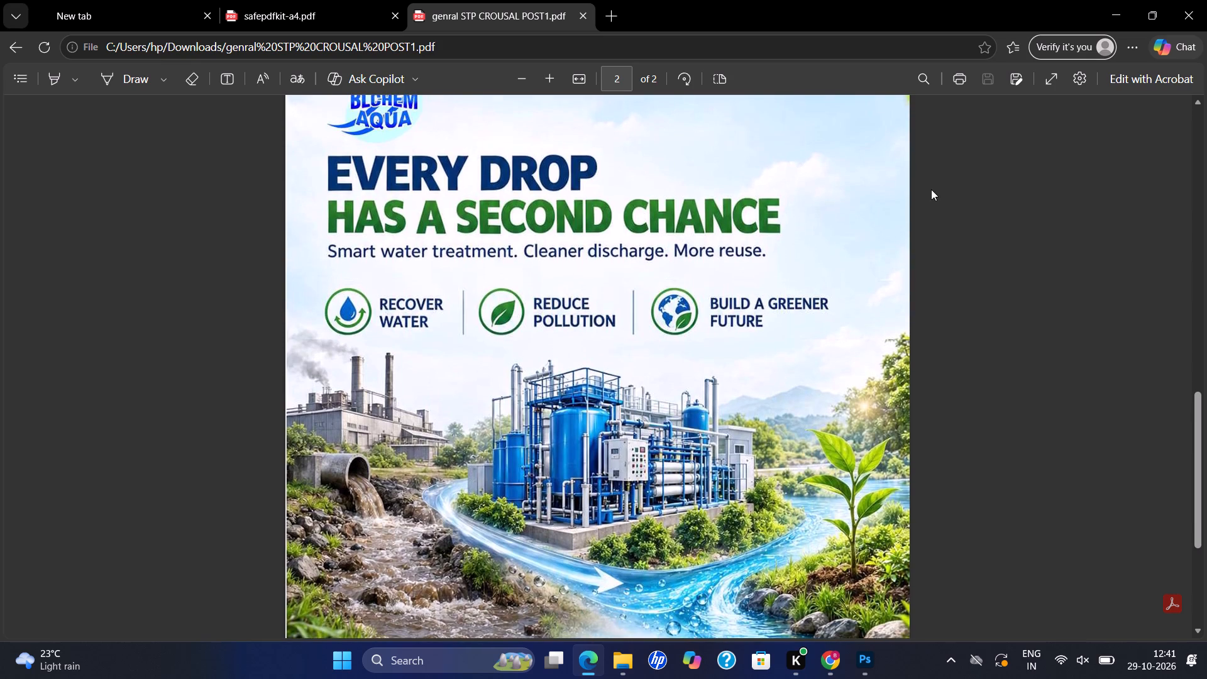
drag(1199, 407, 1206, 220)
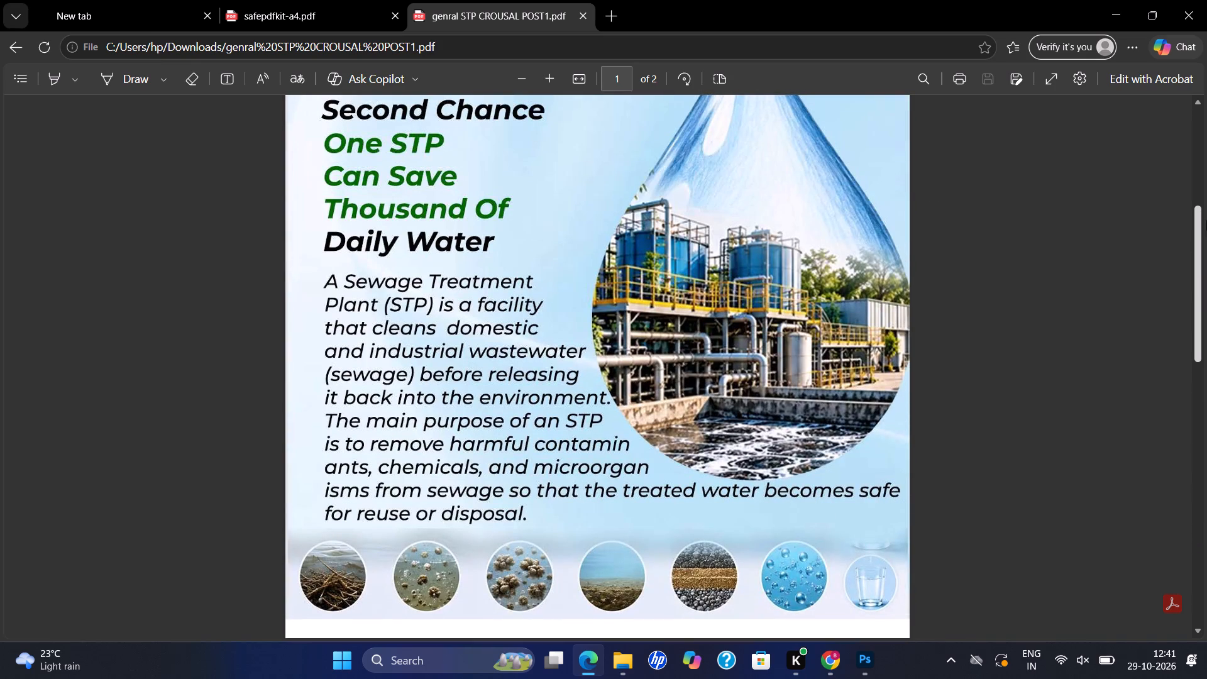
drag(1206, 220, 1206, 251)
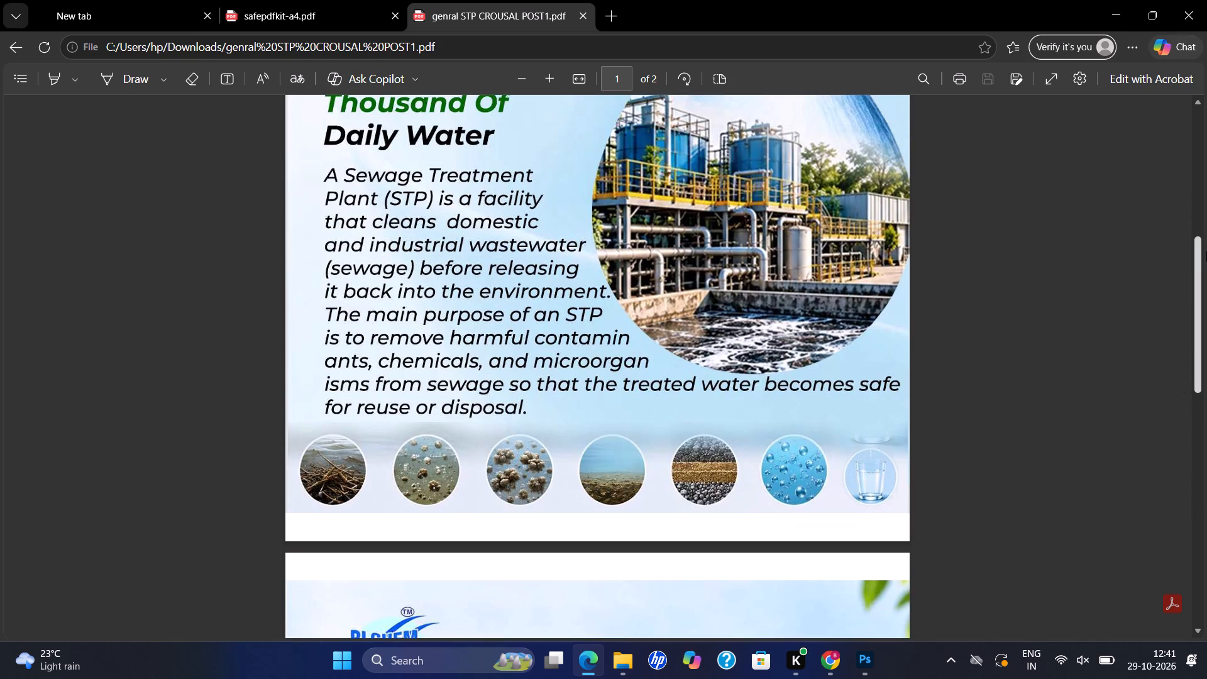
drag(1206, 251, 1184, 328)
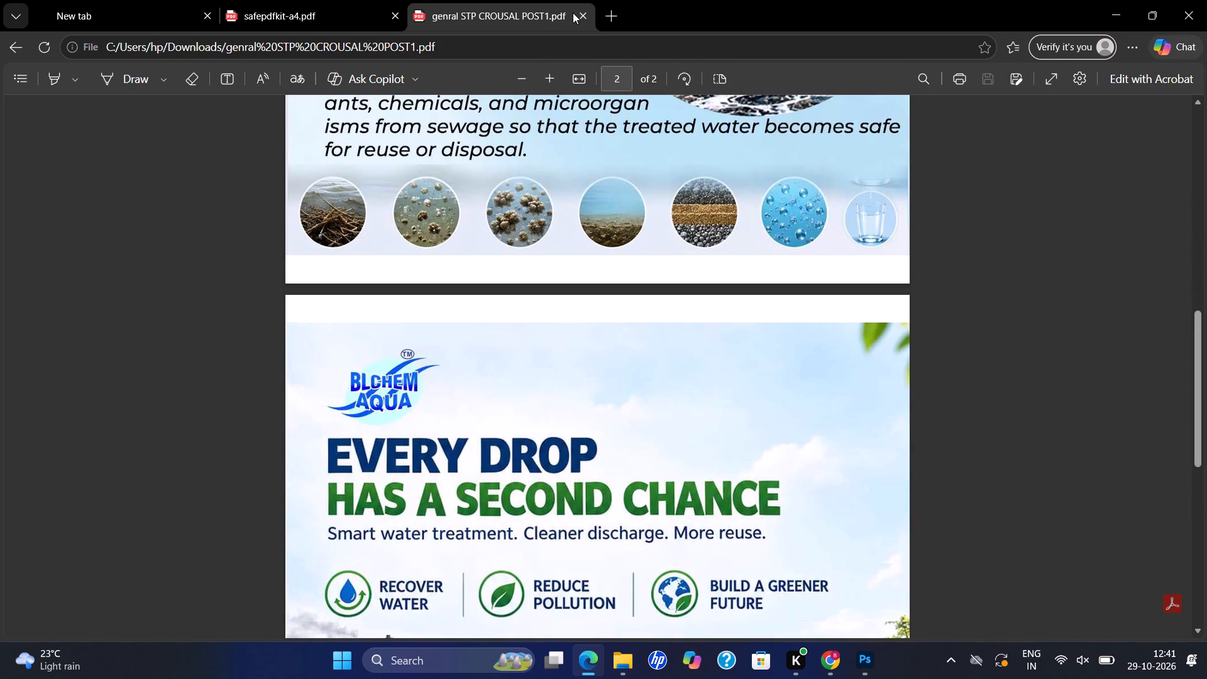
click(582, 13)
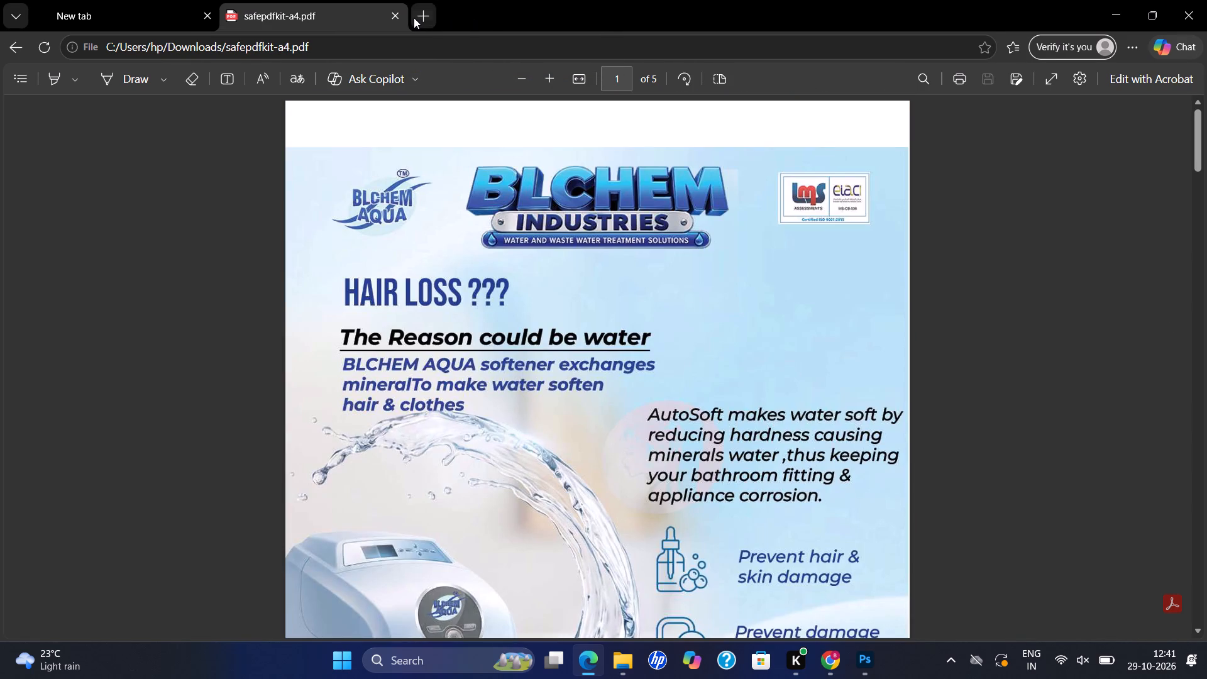
Search the web for "stp" in a new browser tab.
click(414, 18)
click(402, 40)
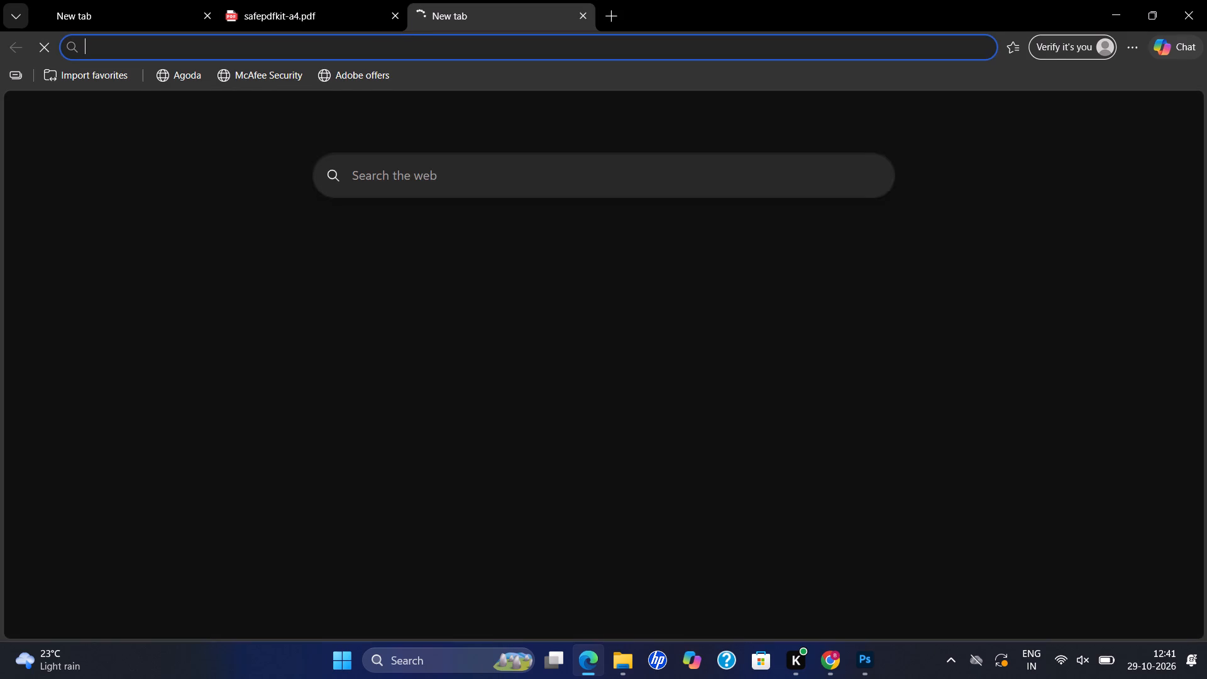
text(stp)
key(Return)
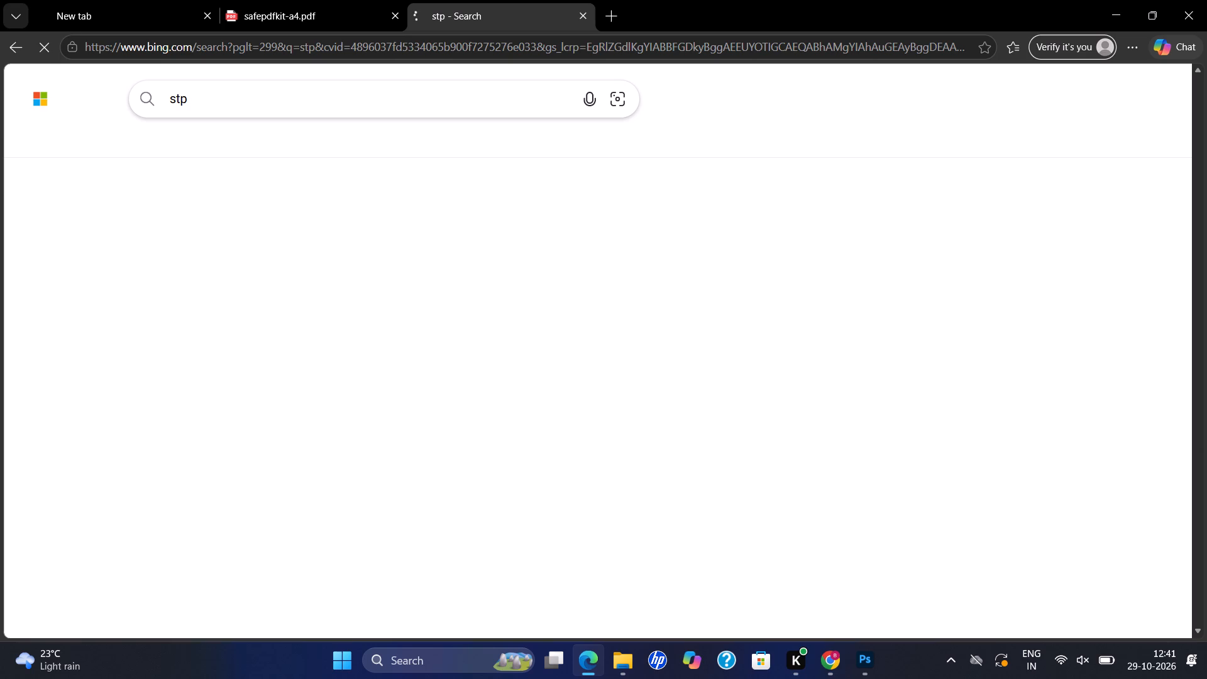
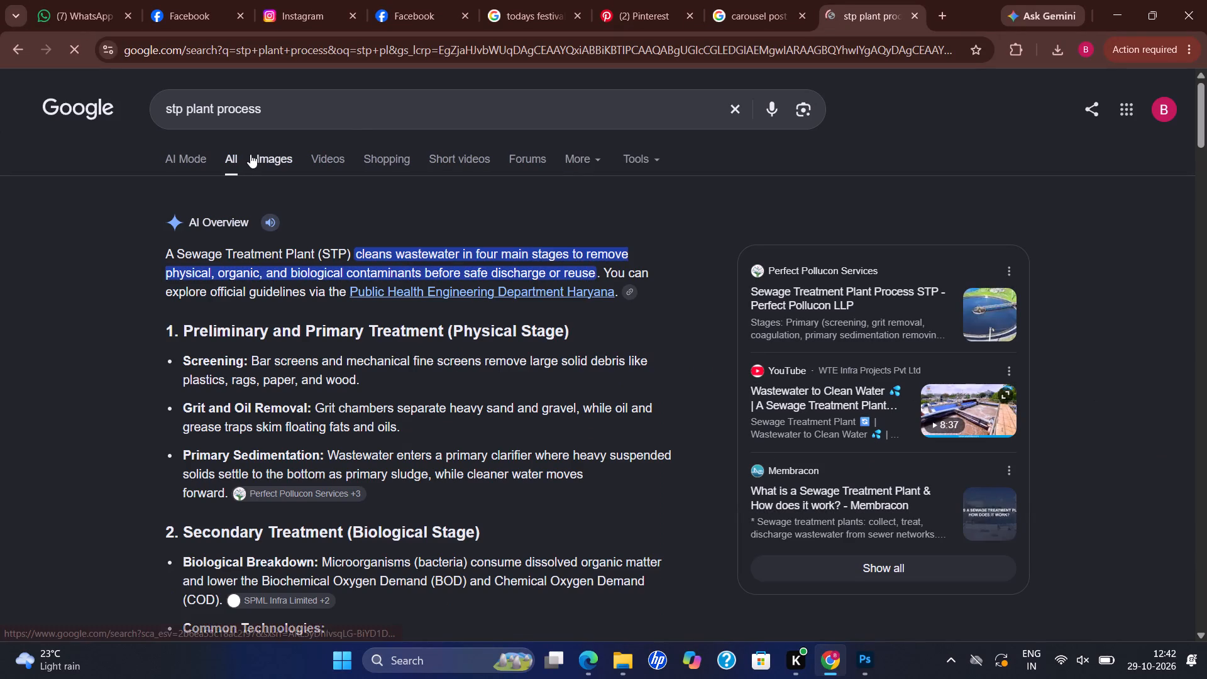
Show the image results for the "stp plant process" search.
click(250, 154)
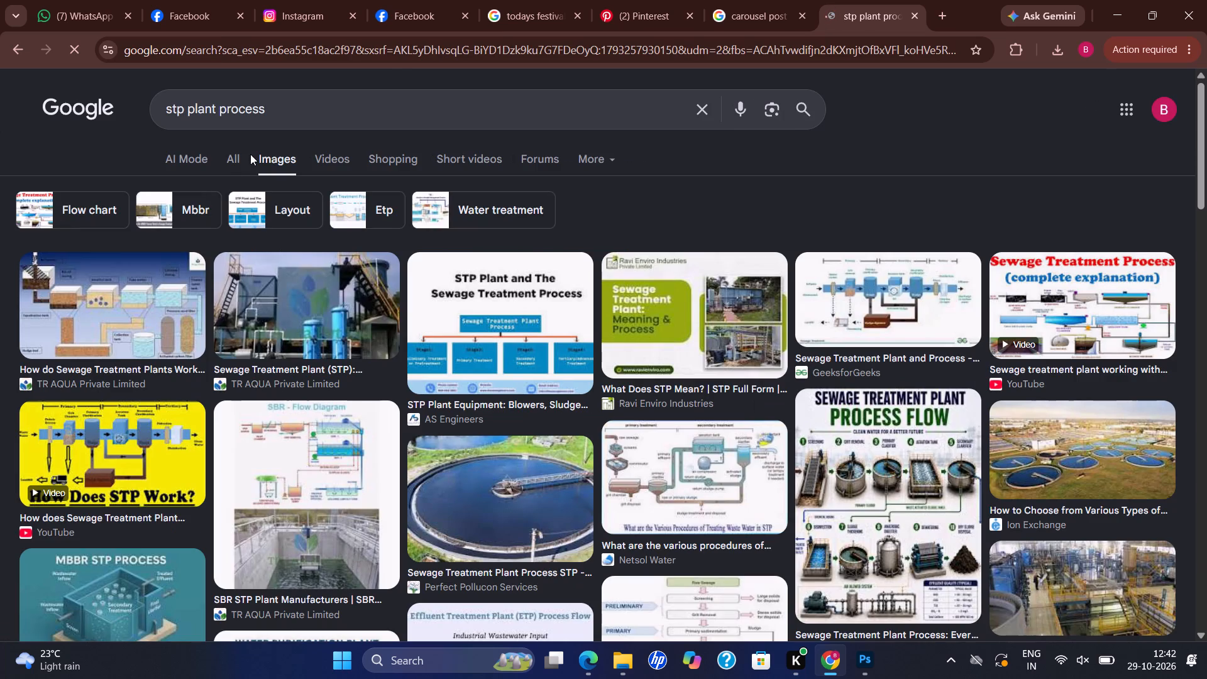
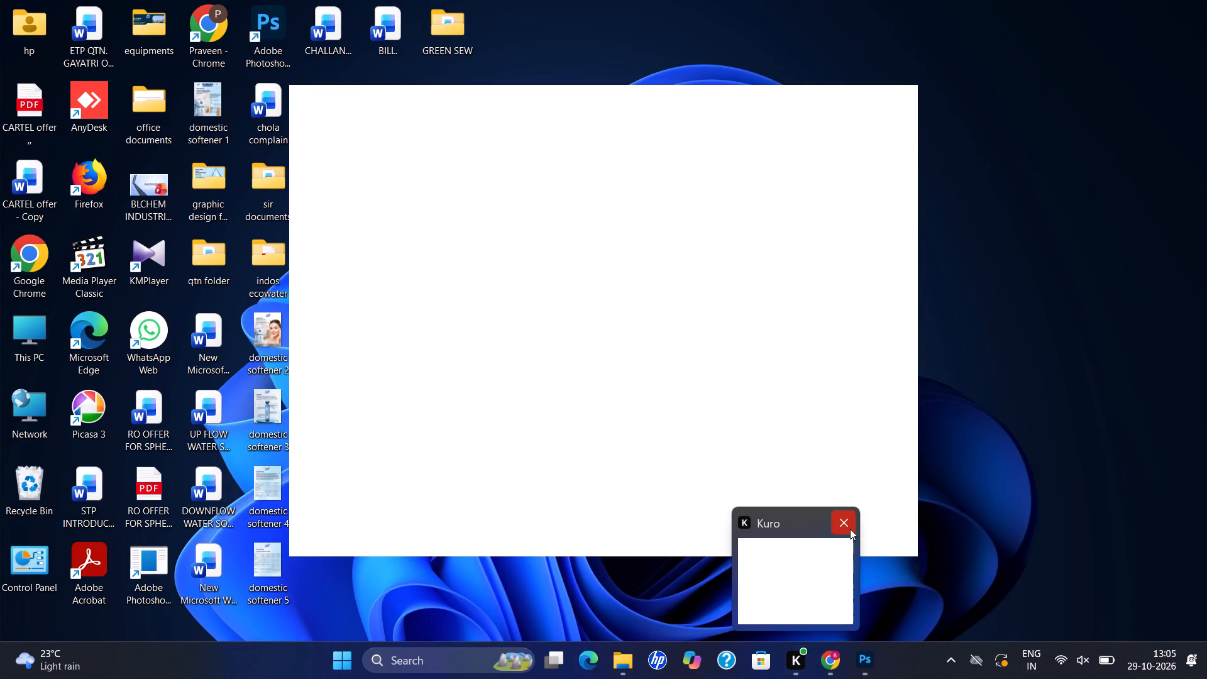
Close the blank Kuro window and dismiss the Creative Cloud repair dialog.
click(849, 529)
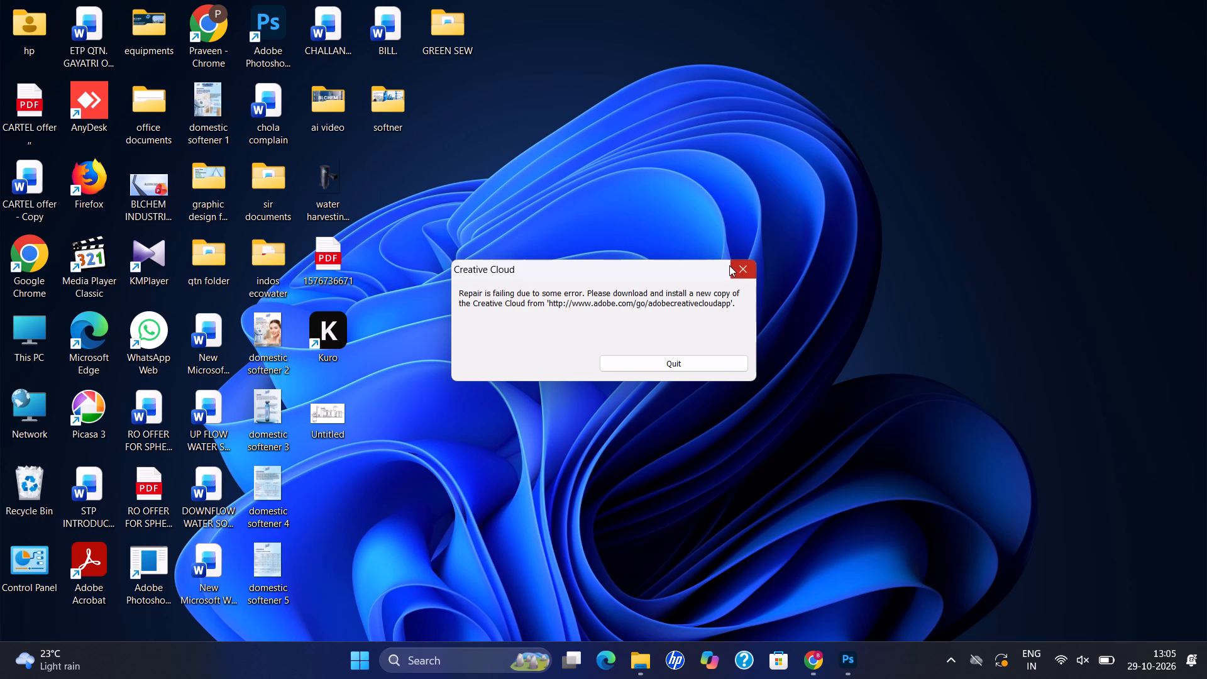
click(741, 267)
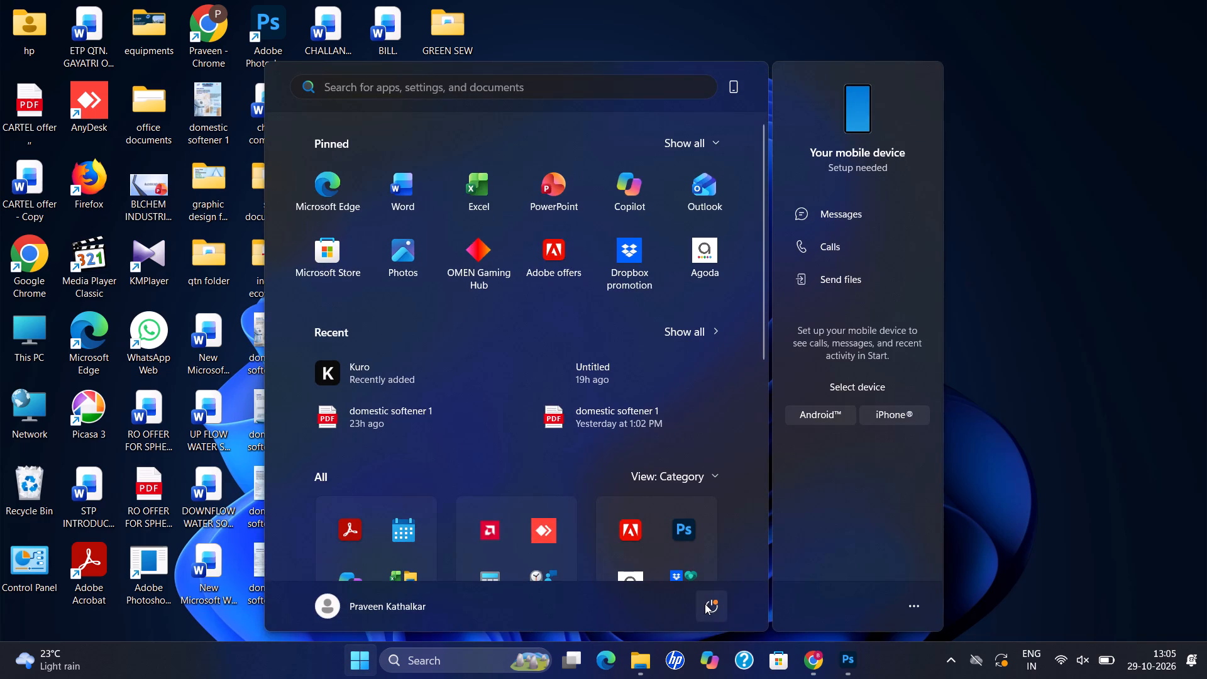
Open the Windows power options.
click(705, 604)
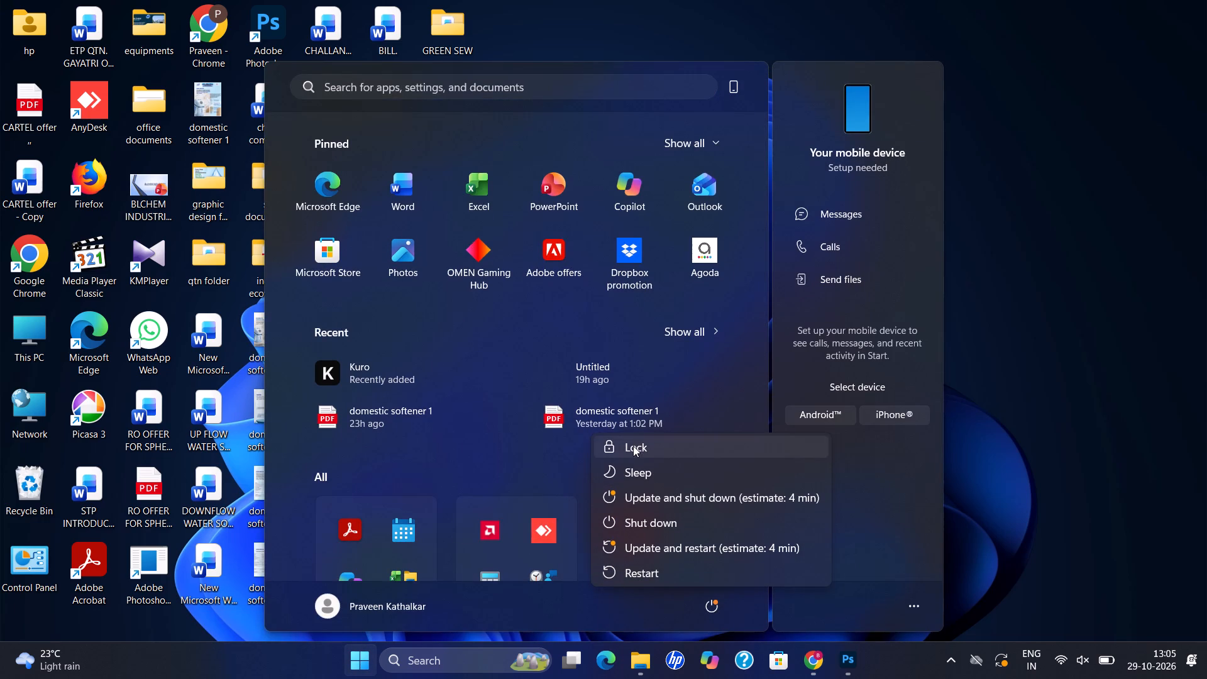